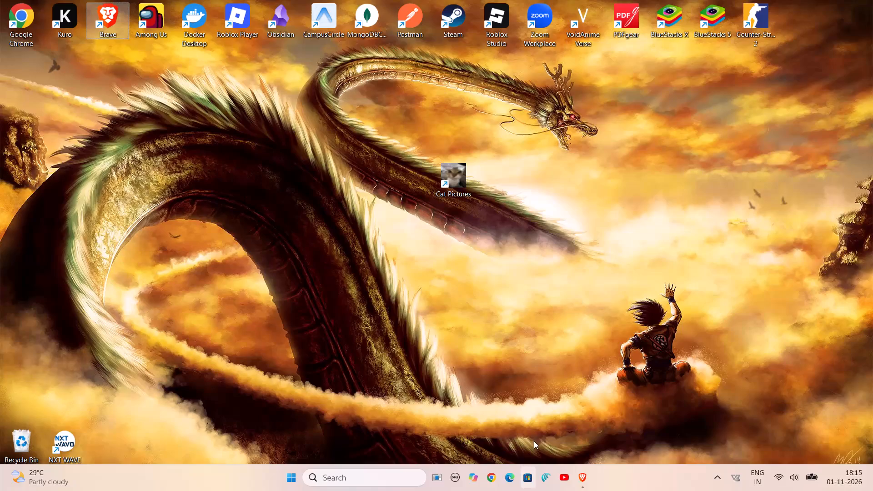
# Open the Windows search.
pyautogui.click(362, 476)
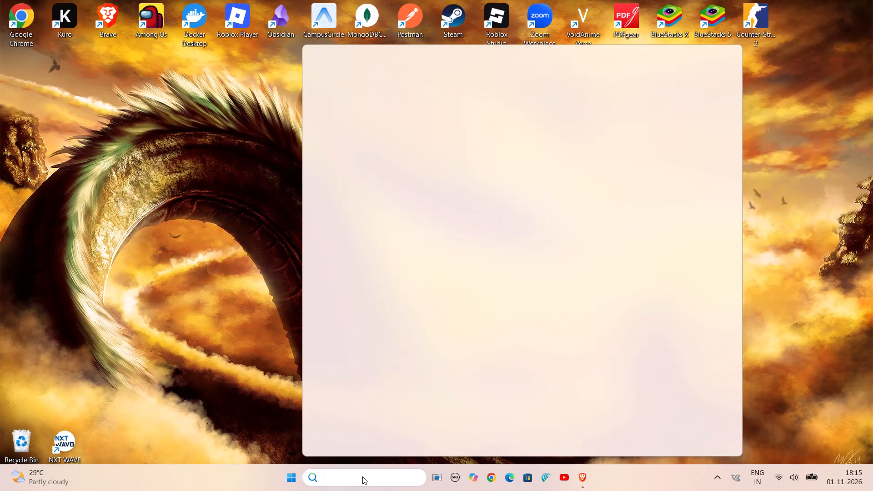
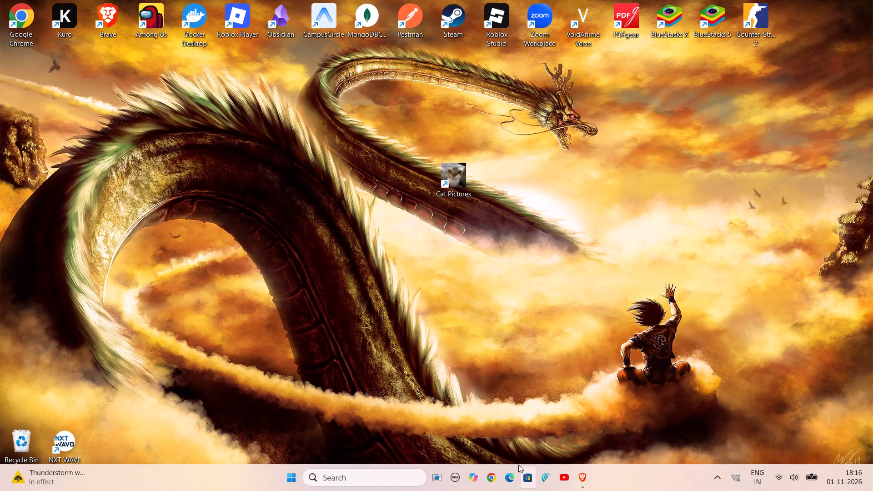
# Search Windows for figma and pin the Figma app to the taskbar.
pyautogui.click(372, 476)
pyautogui.write('figma')
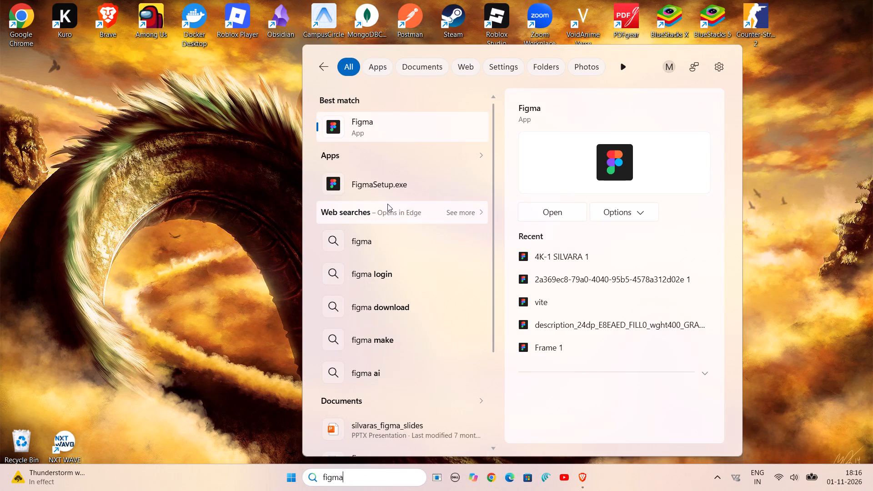
pyautogui.moveTo(411, 122); pyautogui.dragTo(538, 444)
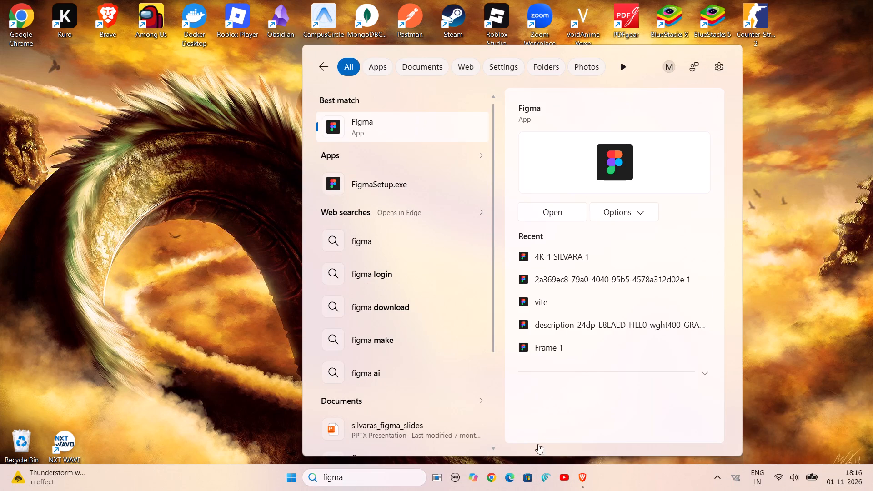
pyautogui.moveTo(538, 444); pyautogui.dragTo(622, 210)
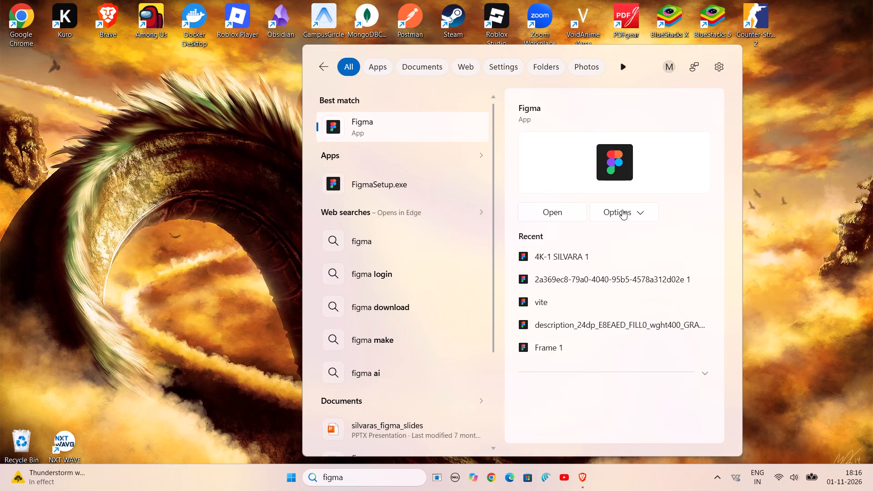
pyautogui.click(622, 210)
pyautogui.click(622, 210)
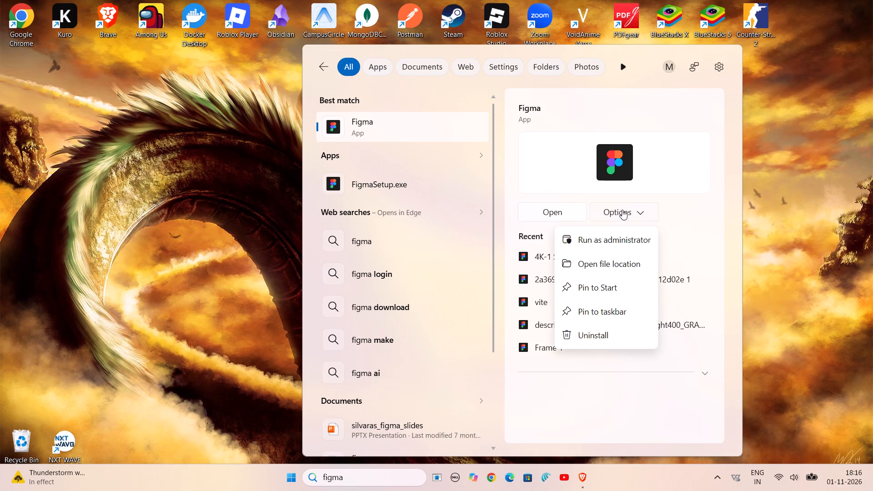
pyautogui.click(622, 210)
pyautogui.click(622, 210)
pyautogui.click(603, 312)
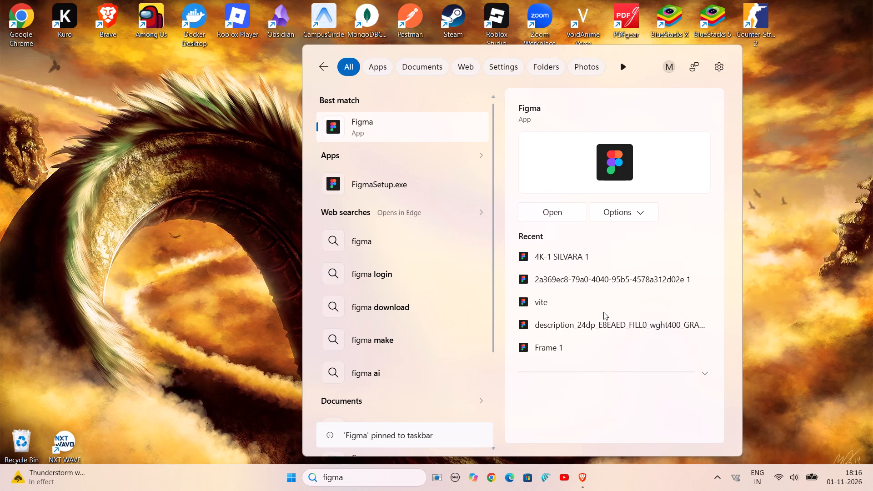
pyautogui.click(793, 384)
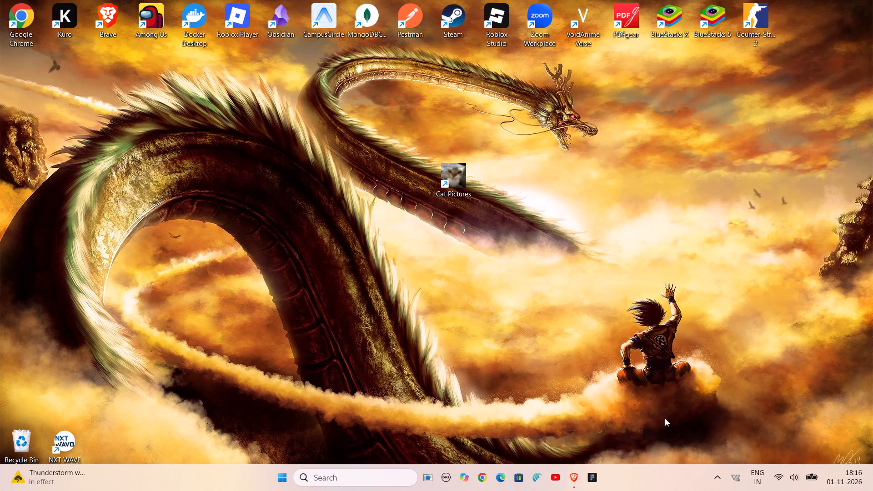
# Launch the Figma app from its newly pinned taskbar shortcut.
pyautogui.click(590, 483)
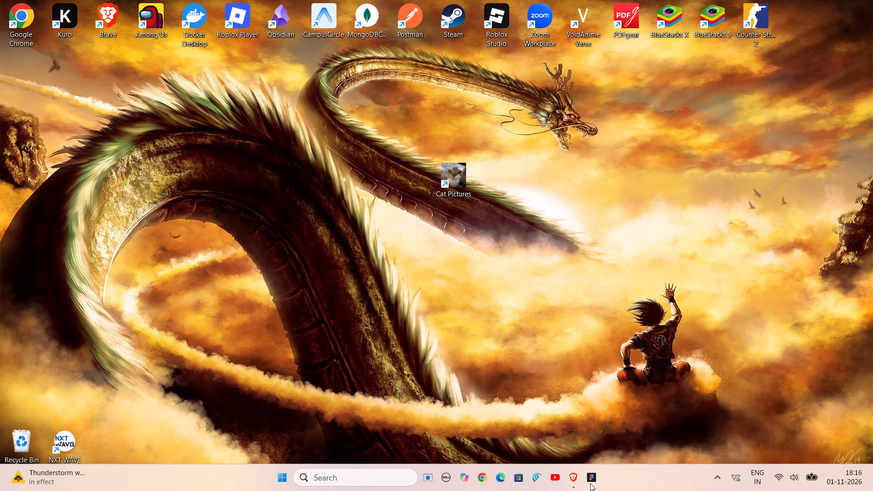
pyautogui.doubleClick(590, 483)
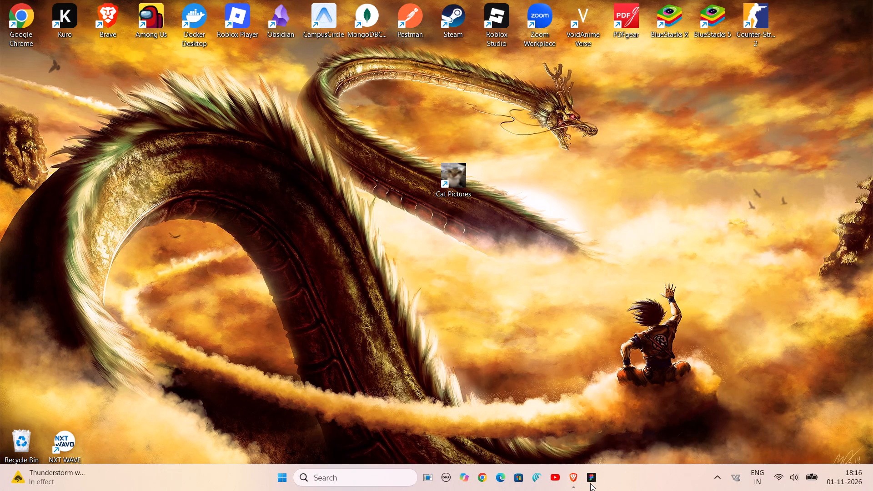
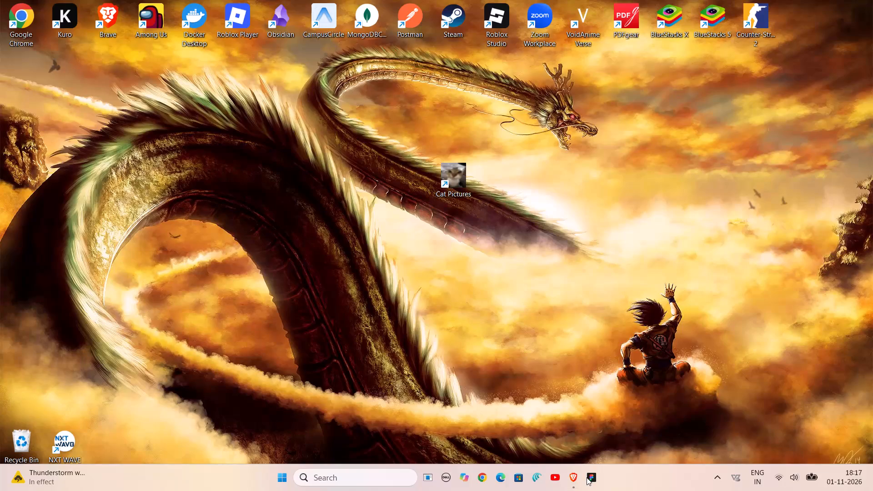
# Try again to launch the Figma app from its pinned taskbar shortcut.
pyautogui.doubleClick(587, 477)
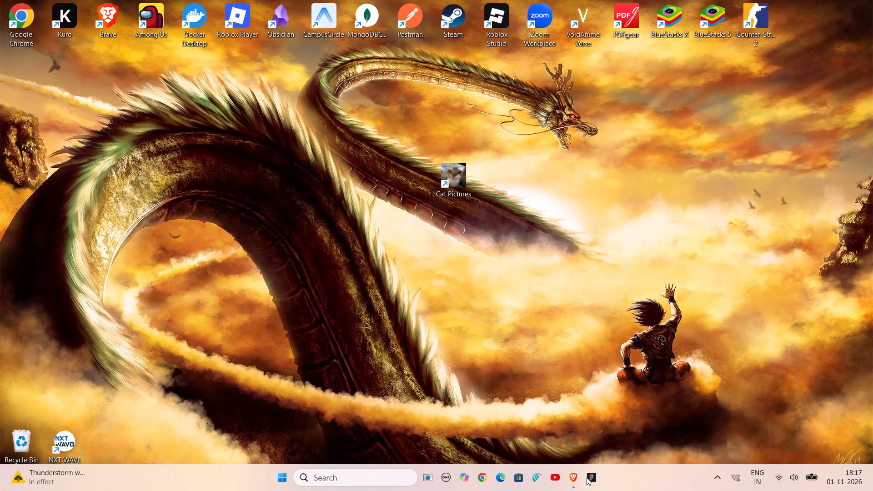
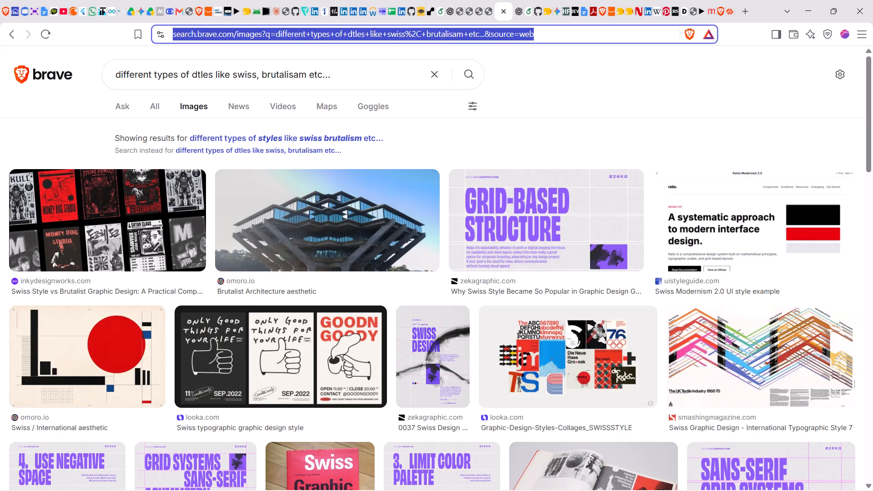
# Search the web for "figma" in the browser and open the official Figma site from the results.
pyautogui.write('figma')
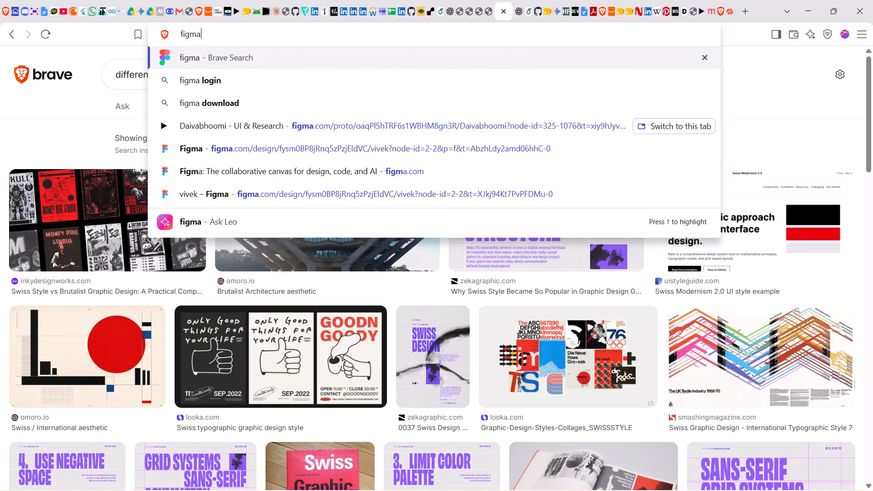
pyautogui.press('Return')
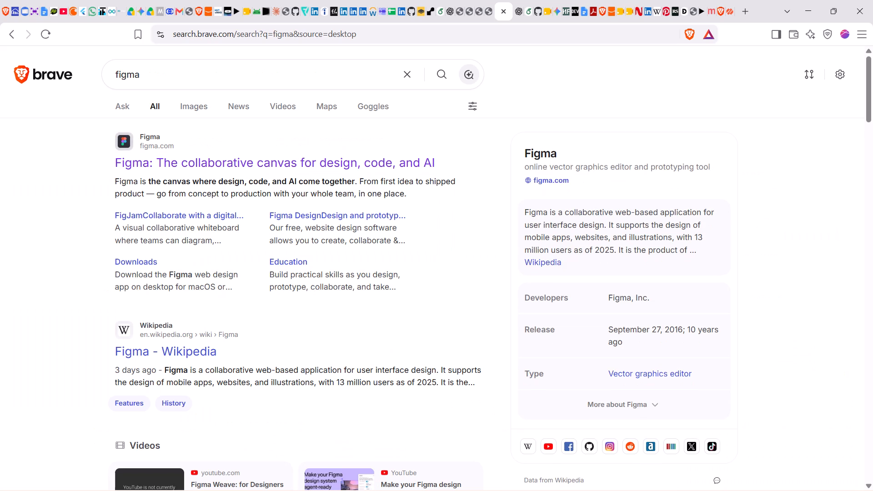
pyautogui.click(382, 157)
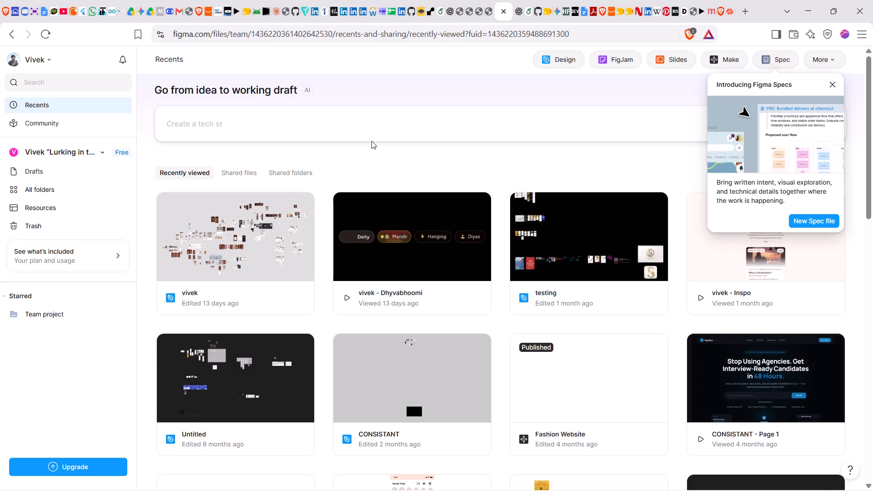
# Open the design file "vivek" from the recently viewed files.
pyautogui.click(276, 256)
pyautogui.doubleClick(276, 256)
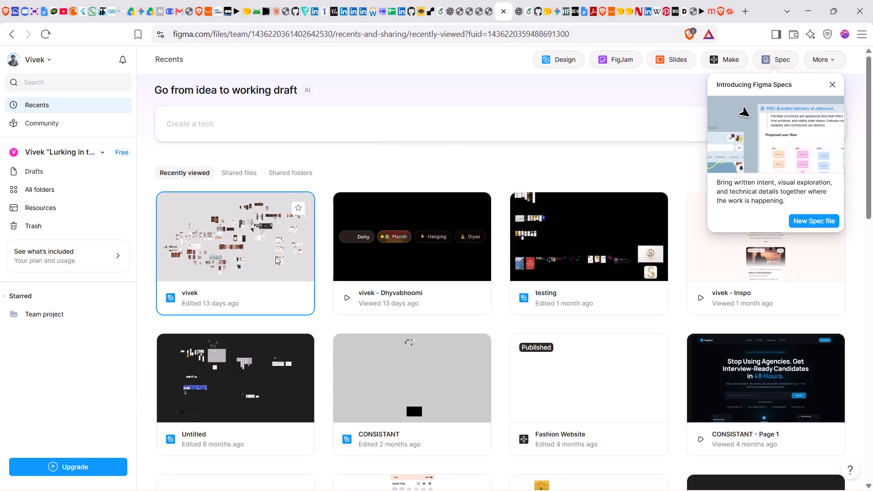
pyautogui.tripleClick(276, 256)
pyautogui.click(276, 256)
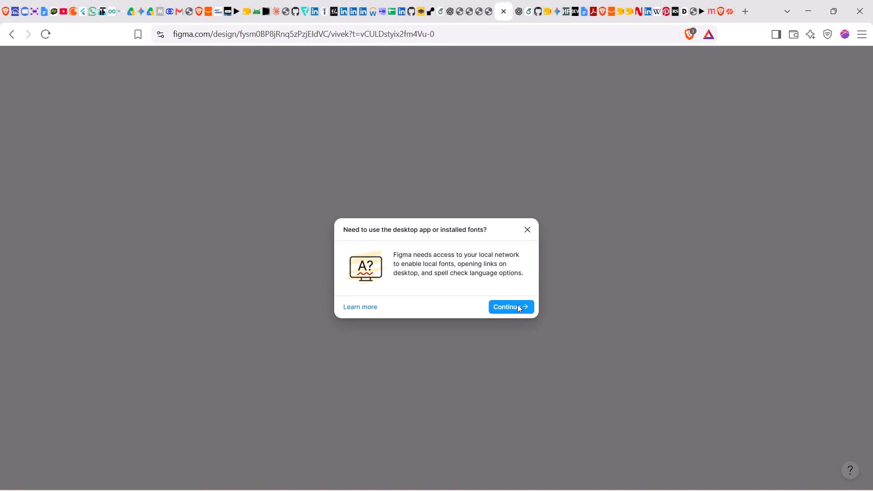
# Allow Figma to access other apps and services on this device, and dismiss the desktop-app connection dialog.
pyautogui.click(514, 310)
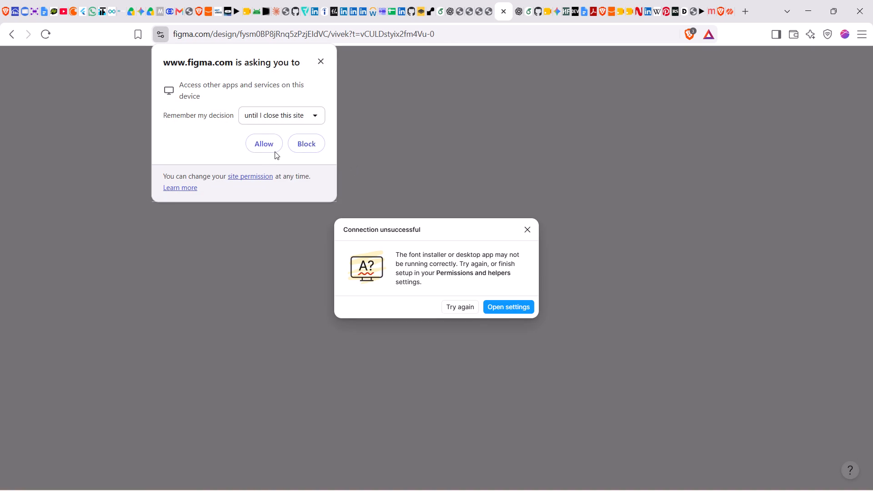
pyautogui.click(268, 147)
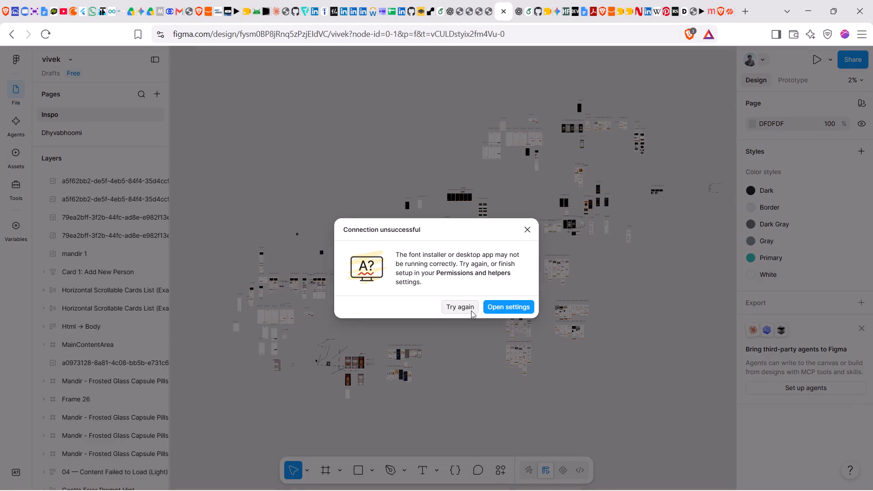
pyautogui.click(525, 228)
# Look through the Inspo page's screens and image assets, including the row of Mandir frames and the golden diya artwork.
pyautogui.scroll(-1, 525, 228)
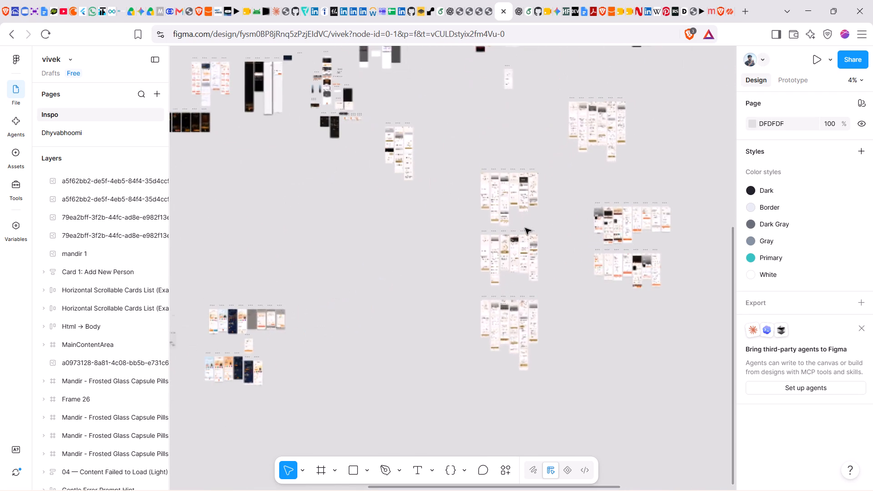
pyautogui.scroll(4, 525, 228)
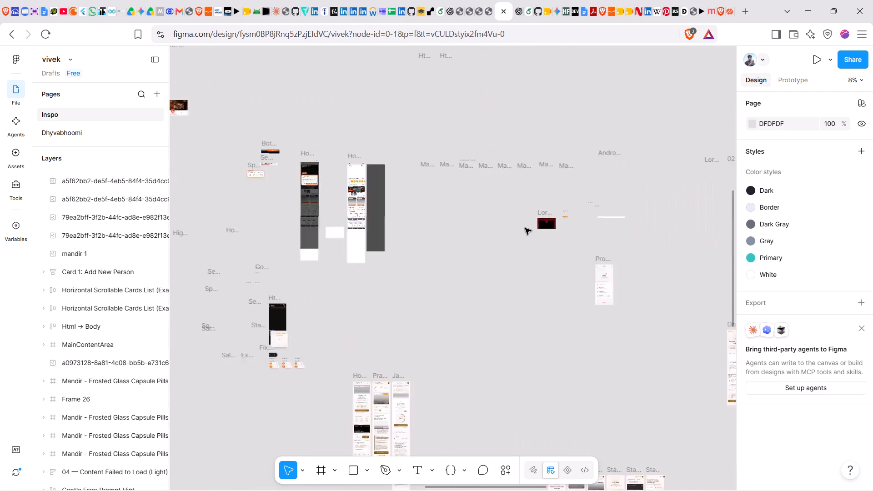
pyautogui.scroll(1, 525, 228)
pyautogui.hscroll(-1, 525, 228)
pyautogui.click(525, 228)
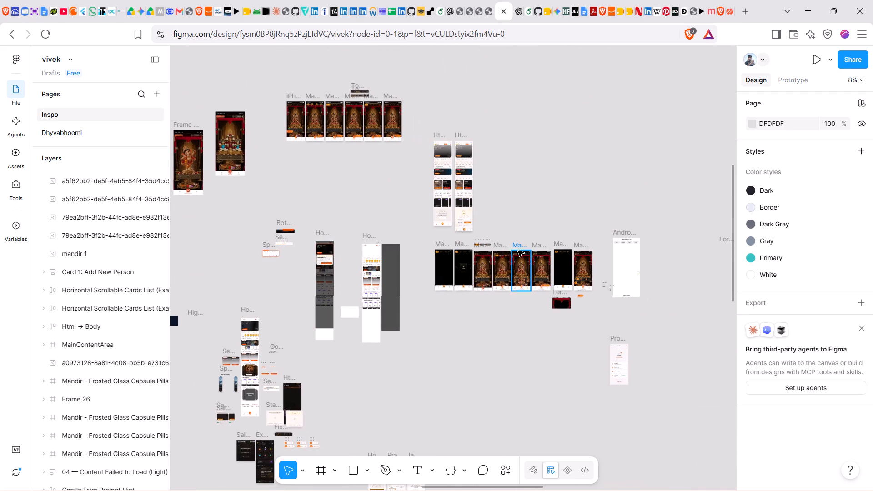
pyautogui.click(518, 249)
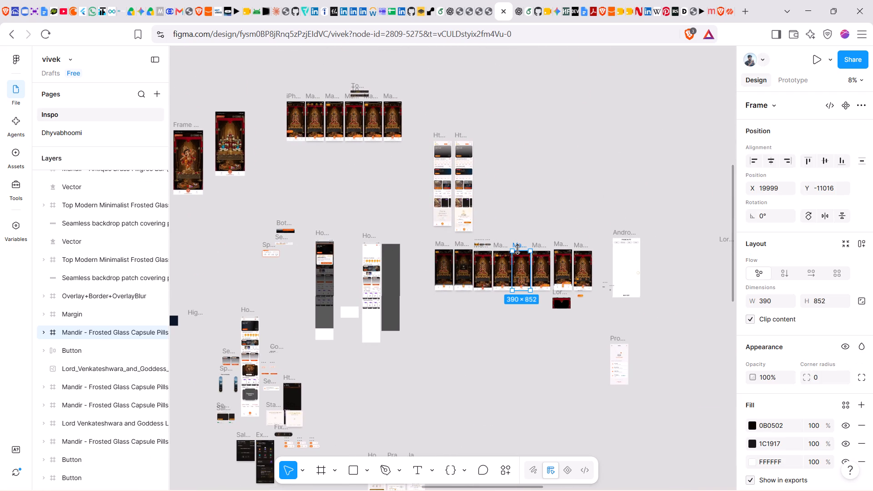
pyautogui.scroll(-1, 518, 249)
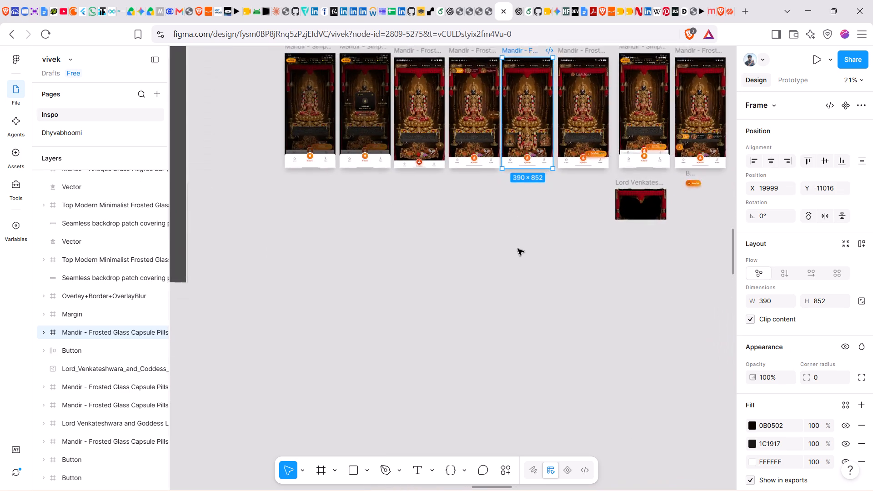
pyautogui.hscroll(-2, 518, 249)
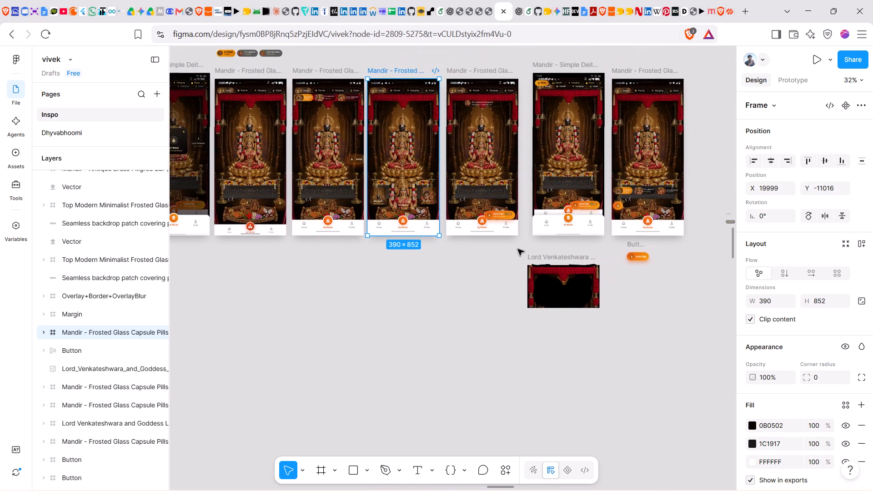
pyautogui.hscroll(-1, 518, 249)
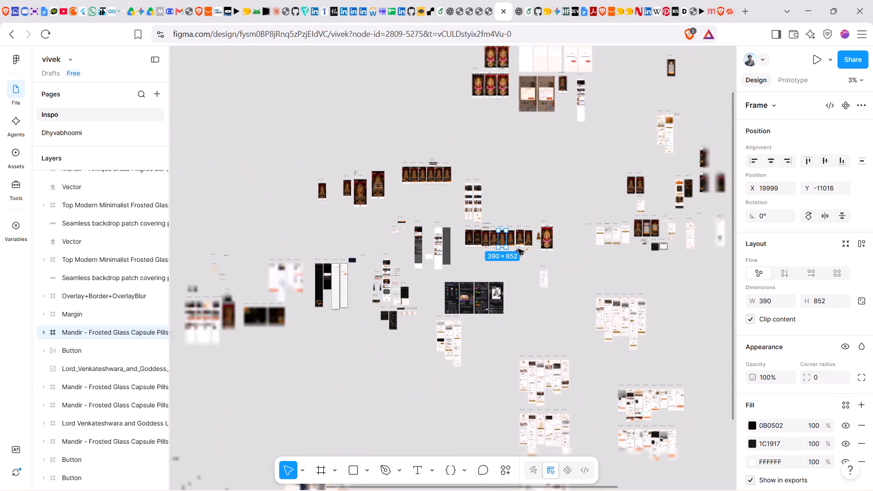
pyautogui.scroll(3, 518, 249)
pyautogui.hscroll(-2, 518, 249)
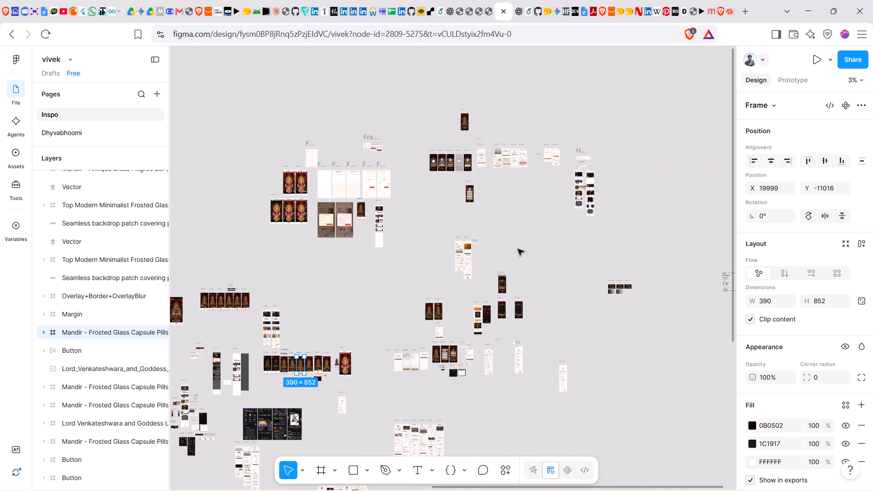
pyautogui.hscroll(-3, 518, 249)
pyautogui.hscroll(1, 518, 249)
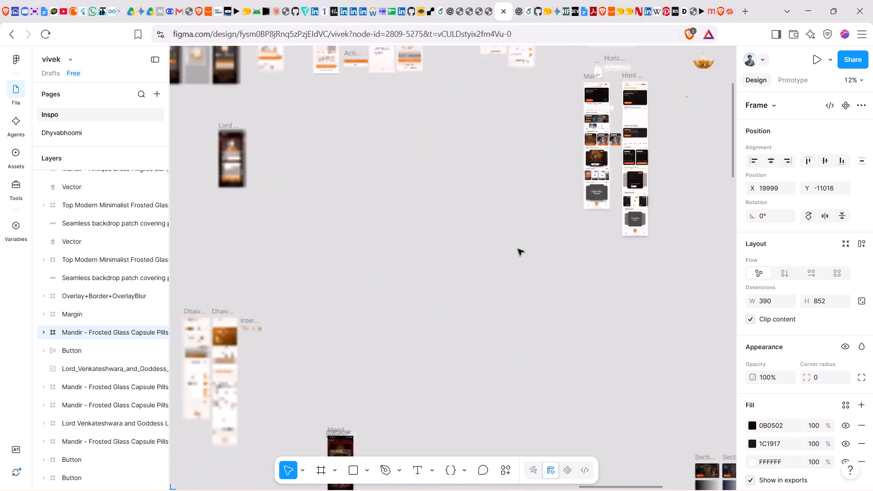
pyautogui.hscroll(2, 518, 249)
pyautogui.hscroll(-5, 518, 249)
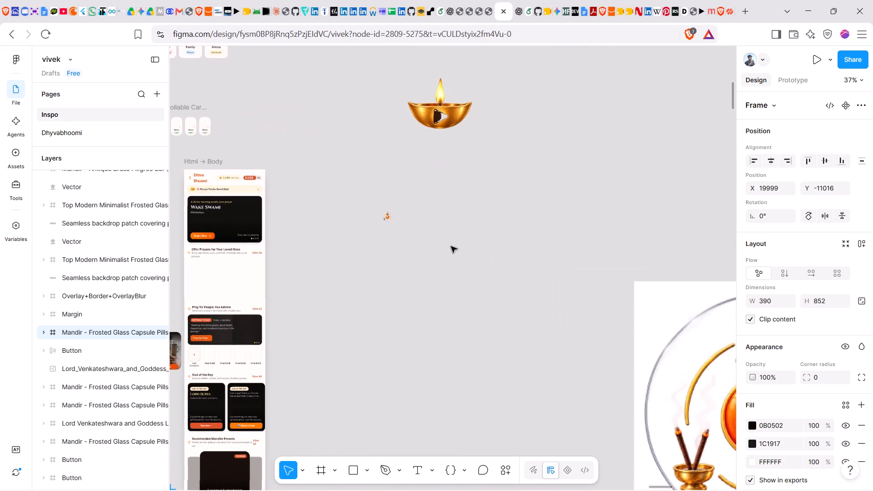
pyautogui.scroll(-3, 451, 246)
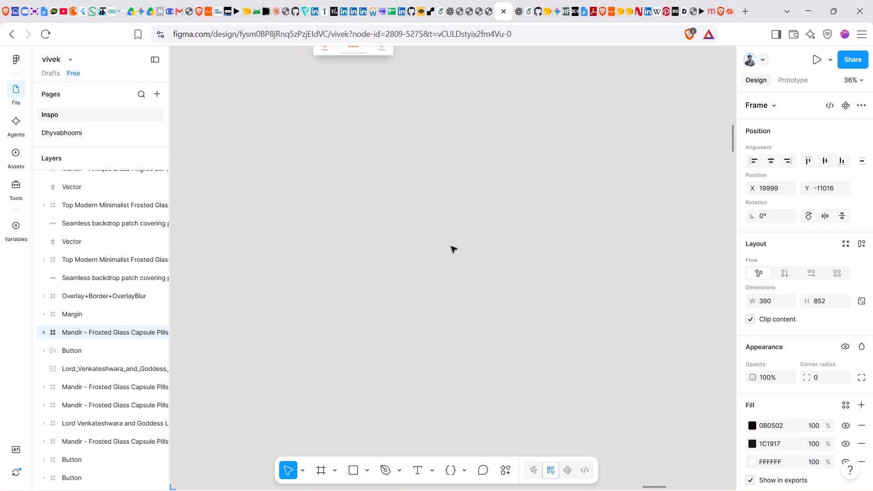
# Move the 500 × 500 golden diya image down the canvas to about X 35843, Y -20500.
pyautogui.scroll(9, 451, 246)
pyautogui.hscroll(-1, 451, 246)
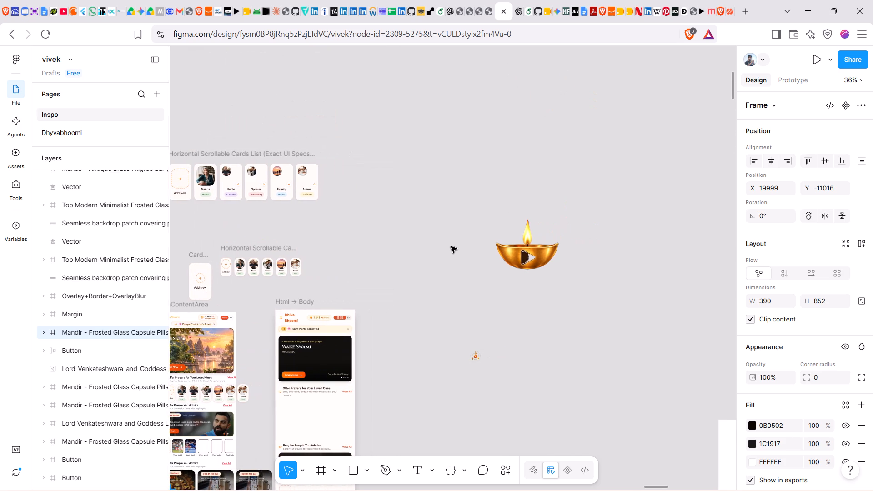
pyautogui.moveTo(520, 257); pyautogui.dragTo(556, 360)
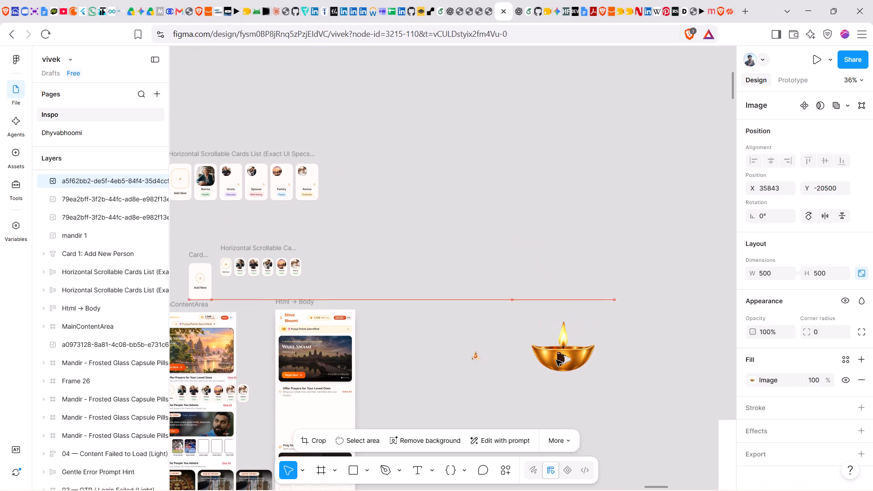
# Move the round black diya badge to the left of the small bell icon, at about X 35332, Y -20416.
pyautogui.scroll(-2, 556, 360)
pyautogui.hscroll(-3, 556, 360)
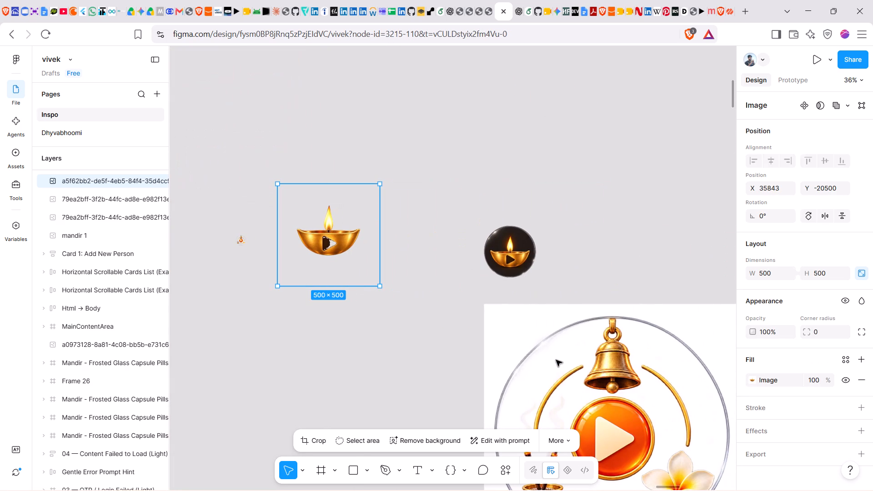
pyautogui.moveTo(512, 255); pyautogui.dragTo(206, 236)
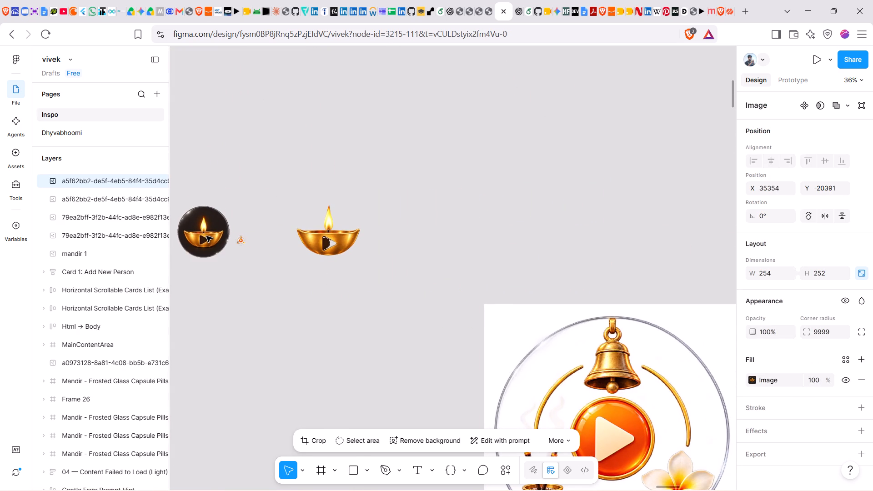
pyautogui.moveTo(206, 236); pyautogui.dragTo(207, 236)
pyautogui.hscroll(1, 207, 236)
pyautogui.moveTo(269, 237); pyautogui.dragTo(263, 229)
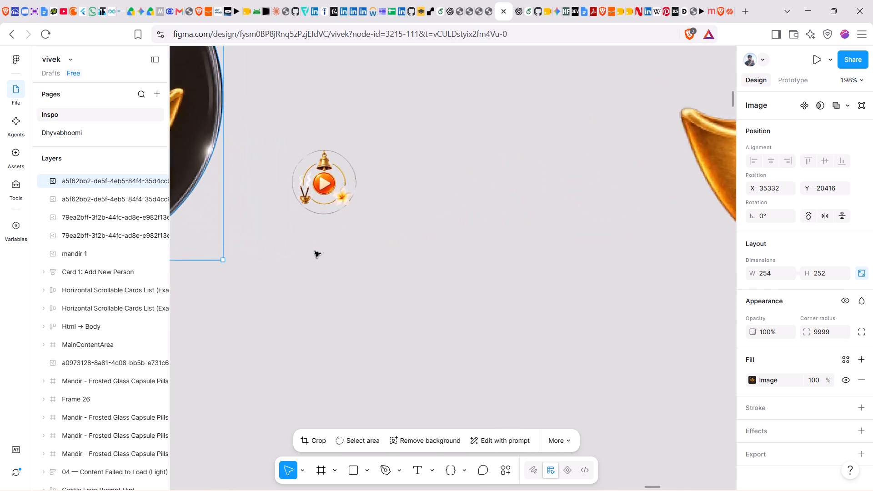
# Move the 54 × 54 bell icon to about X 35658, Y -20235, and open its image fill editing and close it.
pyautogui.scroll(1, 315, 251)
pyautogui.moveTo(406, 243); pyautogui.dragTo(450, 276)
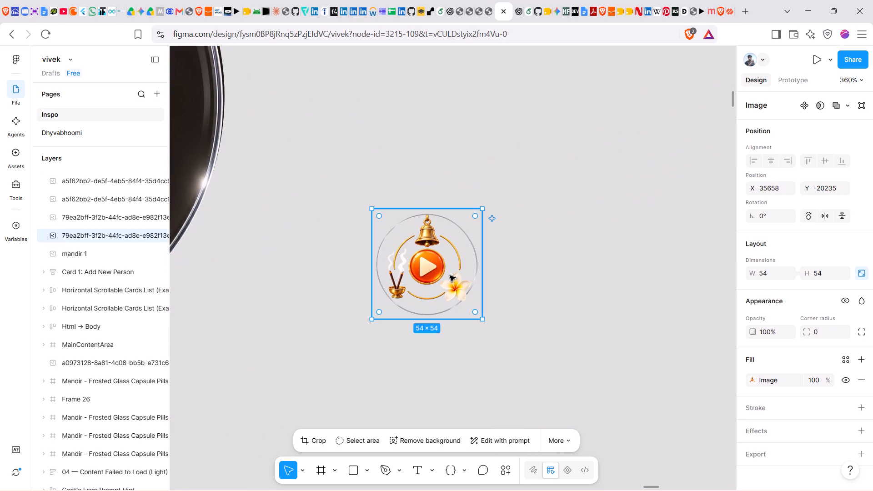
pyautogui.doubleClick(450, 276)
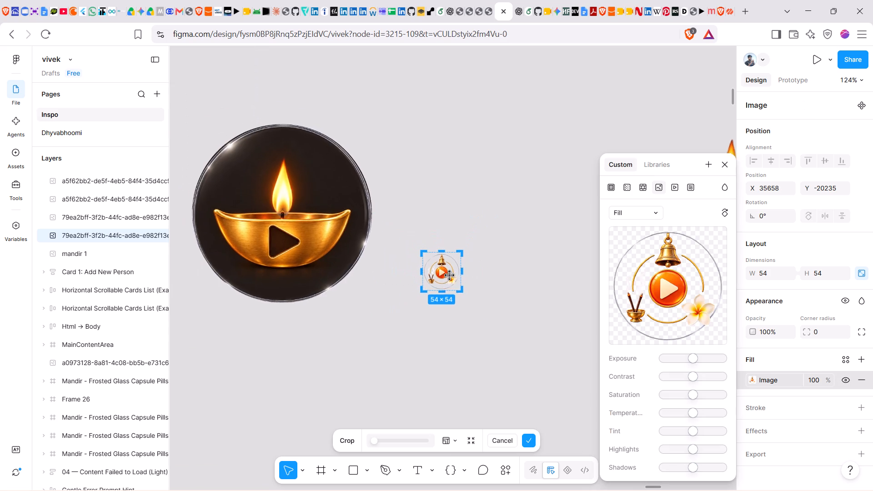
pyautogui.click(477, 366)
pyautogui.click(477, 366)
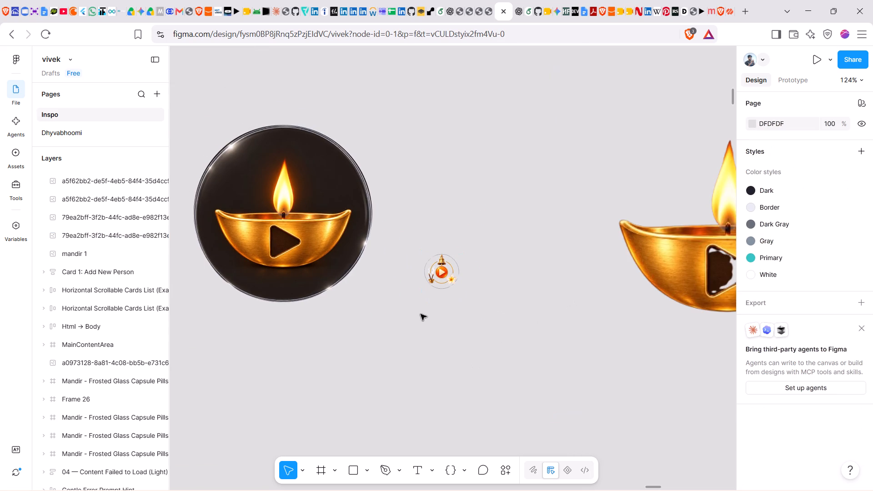
# Place the 54 × 54 bell icon over the black diya badge at about X 35491, Y -20284, and bring it to front.
pyautogui.moveTo(444, 272); pyautogui.dragTo(327, 239)
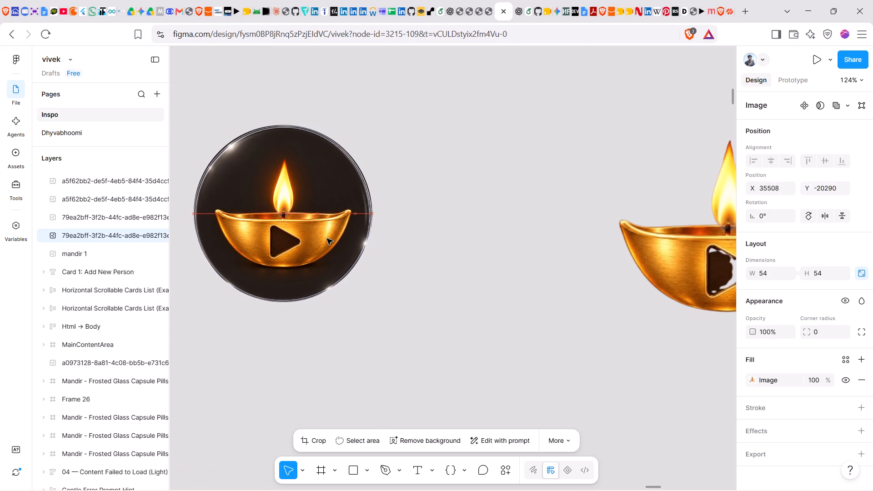
pyautogui.moveTo(327, 239); pyautogui.dragTo(327, 237)
pyautogui.rightClick(327, 237)
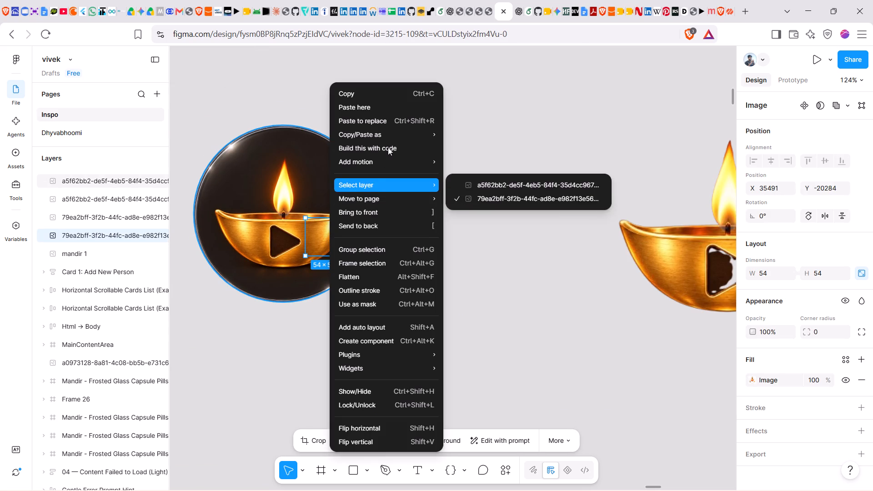
pyautogui.click(398, 211)
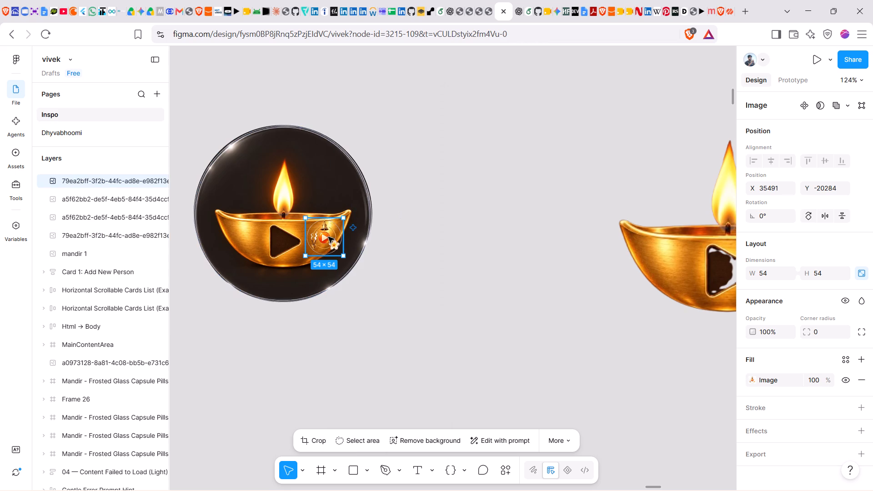
# Move the bell icon off the badge onto the empty canvas between the two diya images, at about X 35688, Y -20234.
pyautogui.moveTo(328, 237); pyautogui.dragTo(468, 272)
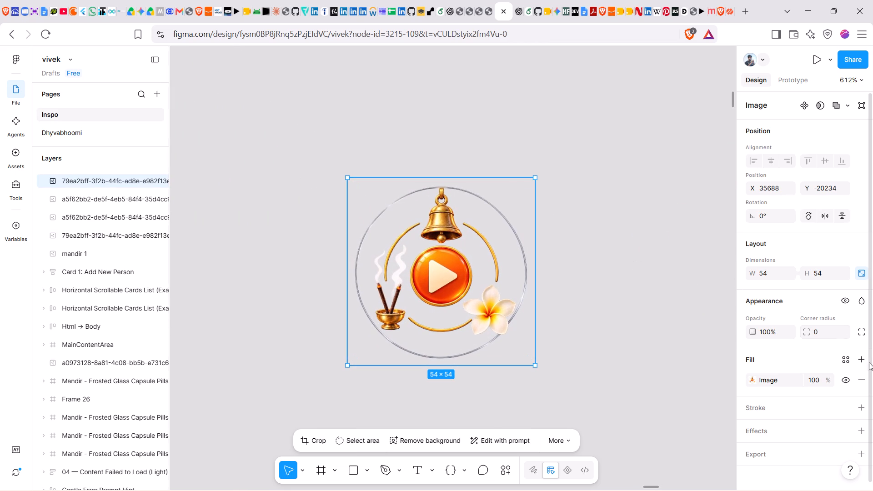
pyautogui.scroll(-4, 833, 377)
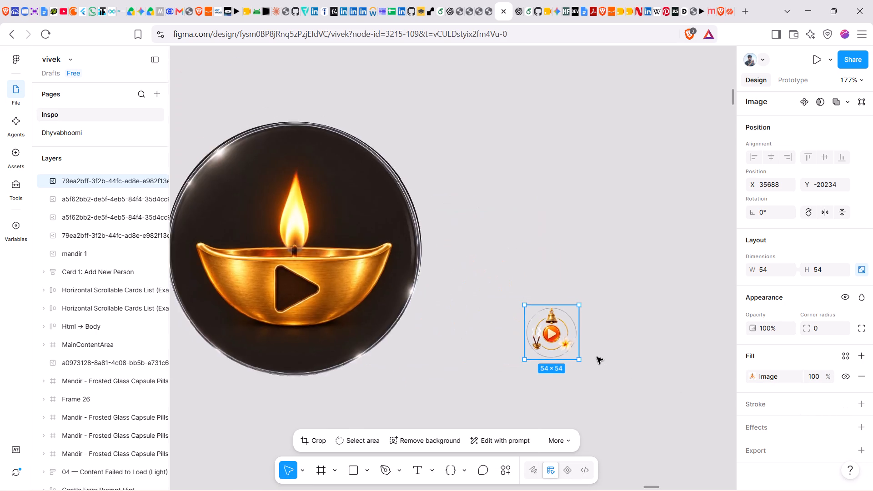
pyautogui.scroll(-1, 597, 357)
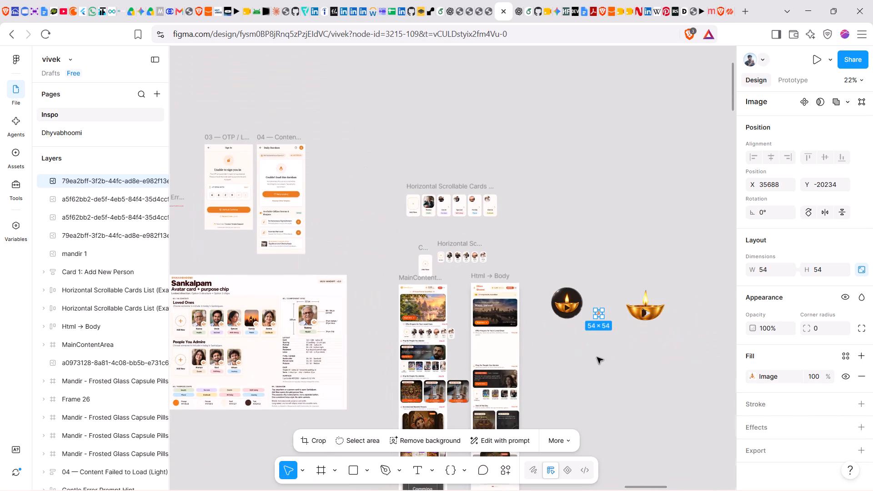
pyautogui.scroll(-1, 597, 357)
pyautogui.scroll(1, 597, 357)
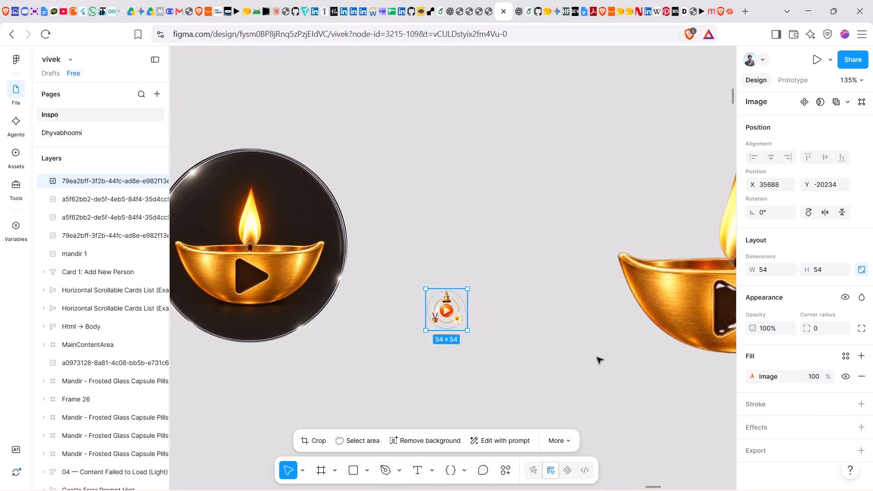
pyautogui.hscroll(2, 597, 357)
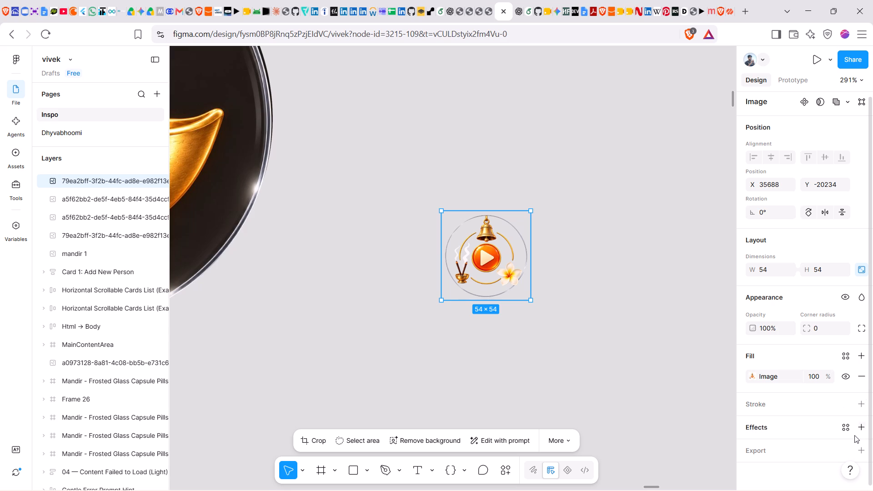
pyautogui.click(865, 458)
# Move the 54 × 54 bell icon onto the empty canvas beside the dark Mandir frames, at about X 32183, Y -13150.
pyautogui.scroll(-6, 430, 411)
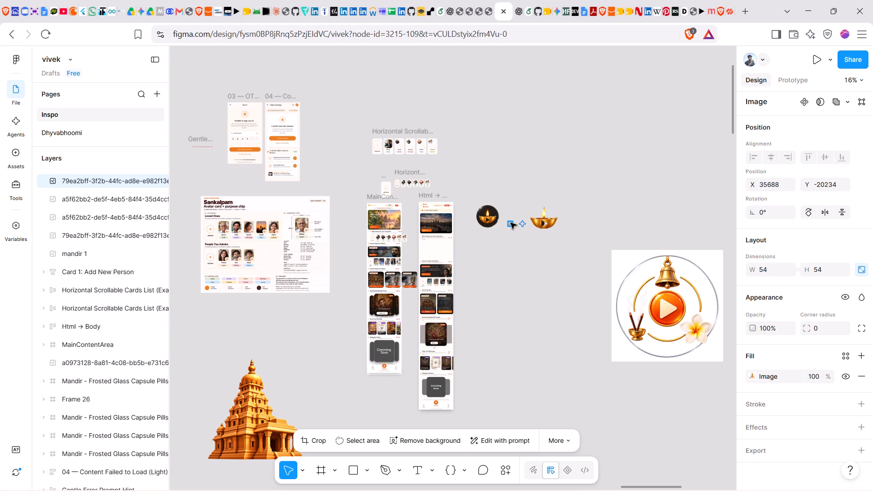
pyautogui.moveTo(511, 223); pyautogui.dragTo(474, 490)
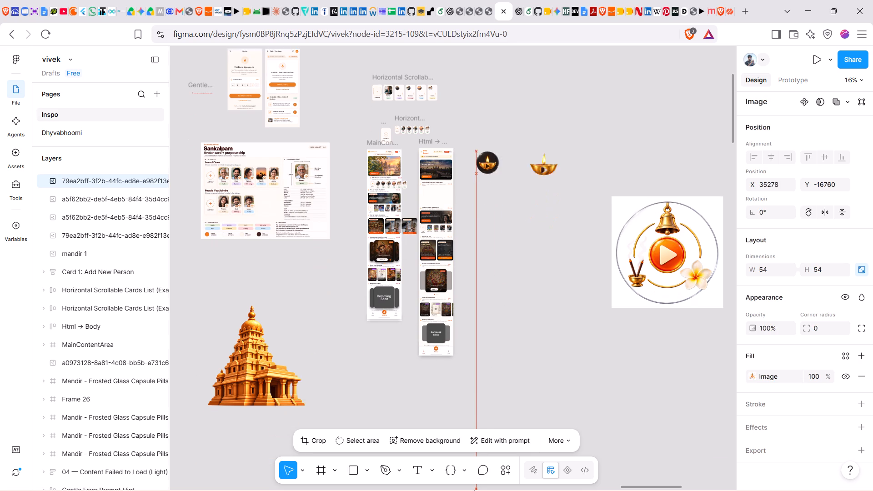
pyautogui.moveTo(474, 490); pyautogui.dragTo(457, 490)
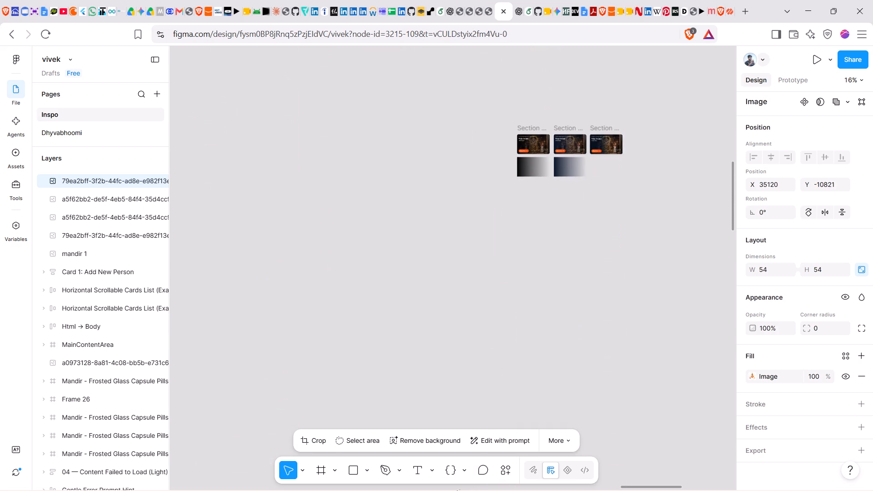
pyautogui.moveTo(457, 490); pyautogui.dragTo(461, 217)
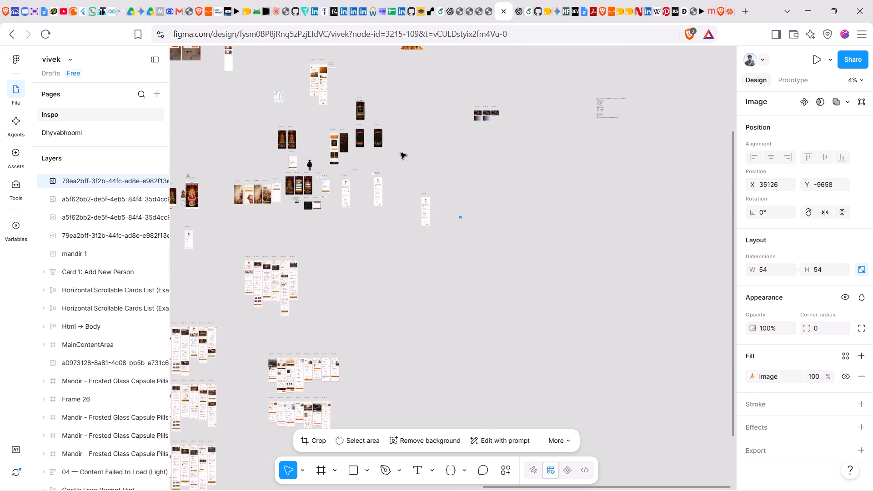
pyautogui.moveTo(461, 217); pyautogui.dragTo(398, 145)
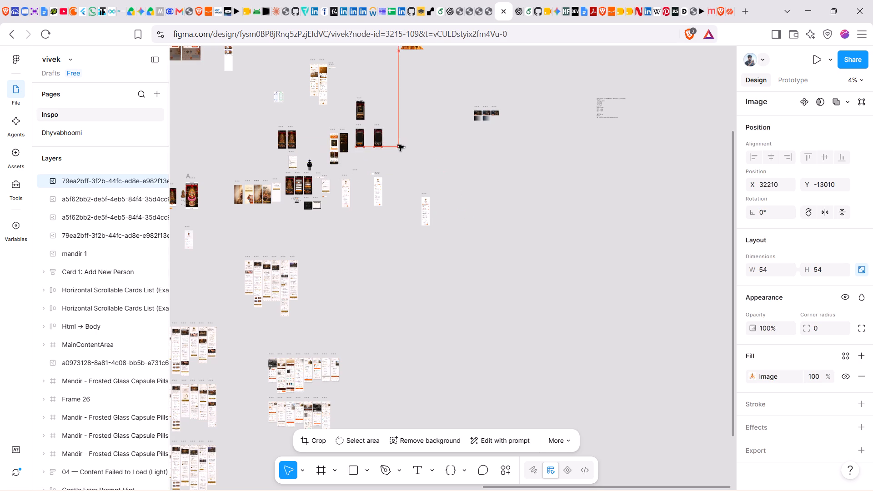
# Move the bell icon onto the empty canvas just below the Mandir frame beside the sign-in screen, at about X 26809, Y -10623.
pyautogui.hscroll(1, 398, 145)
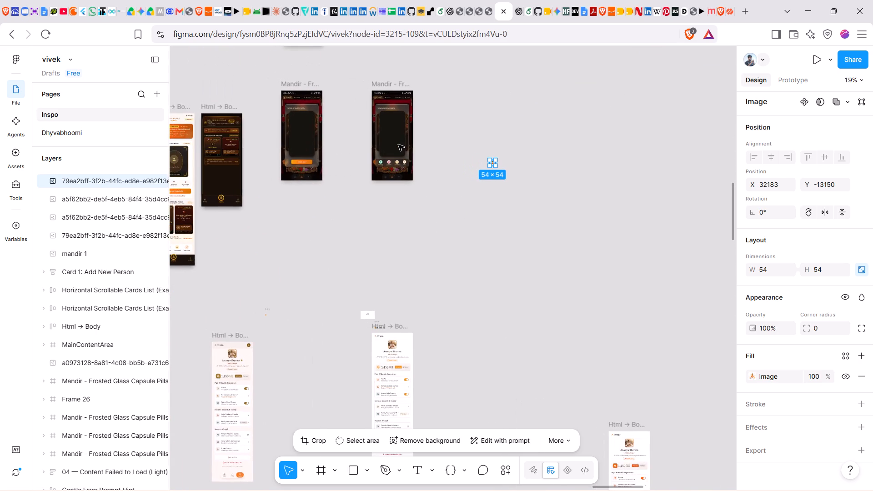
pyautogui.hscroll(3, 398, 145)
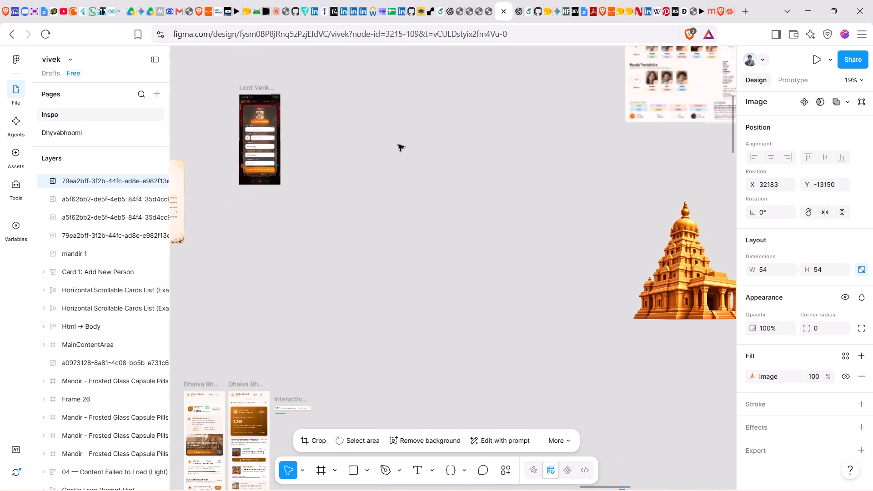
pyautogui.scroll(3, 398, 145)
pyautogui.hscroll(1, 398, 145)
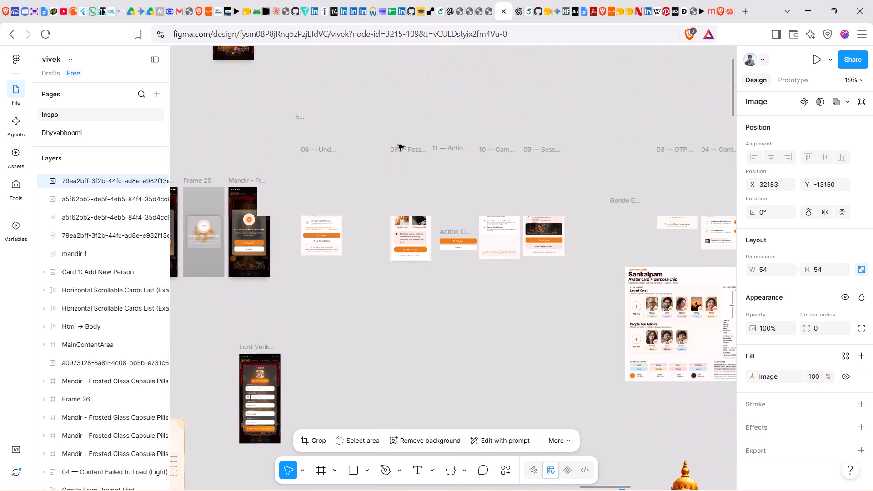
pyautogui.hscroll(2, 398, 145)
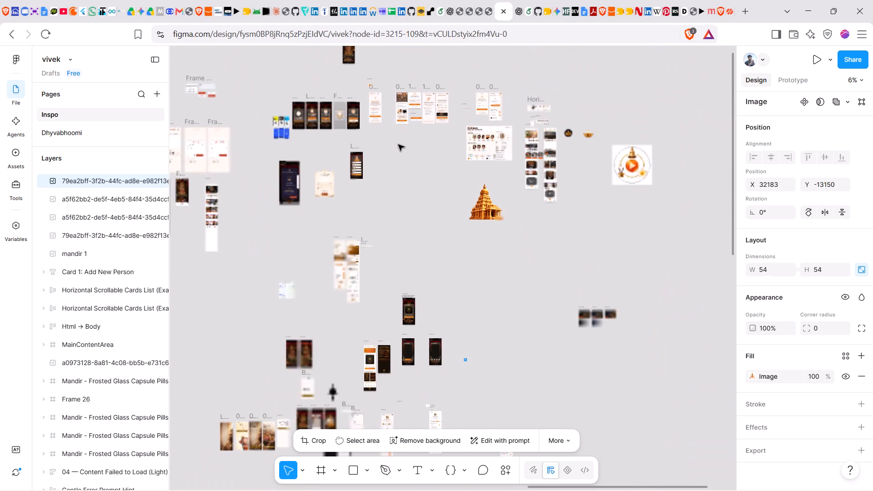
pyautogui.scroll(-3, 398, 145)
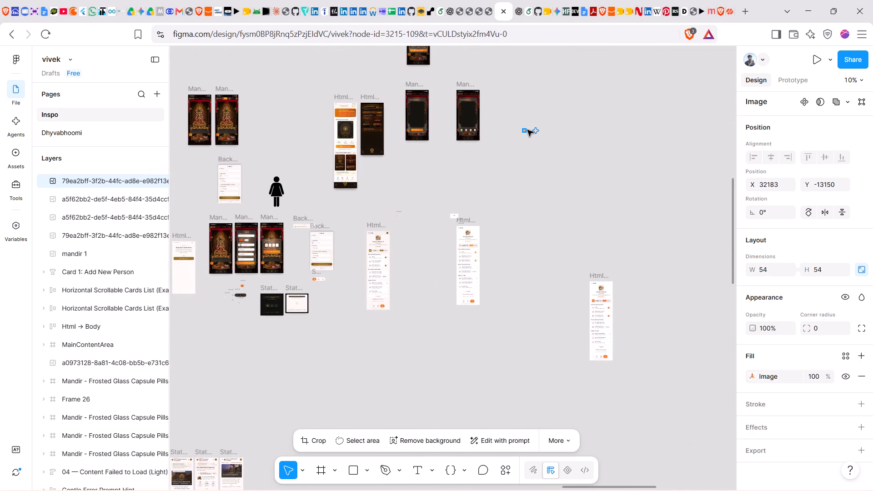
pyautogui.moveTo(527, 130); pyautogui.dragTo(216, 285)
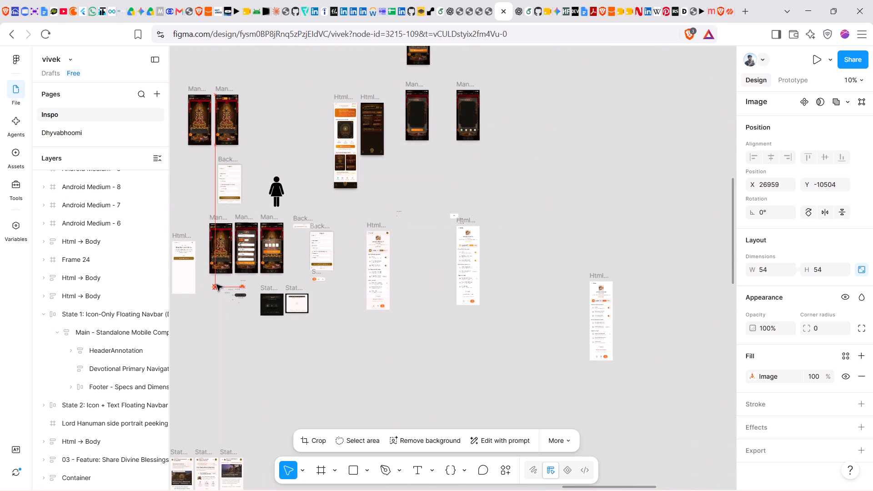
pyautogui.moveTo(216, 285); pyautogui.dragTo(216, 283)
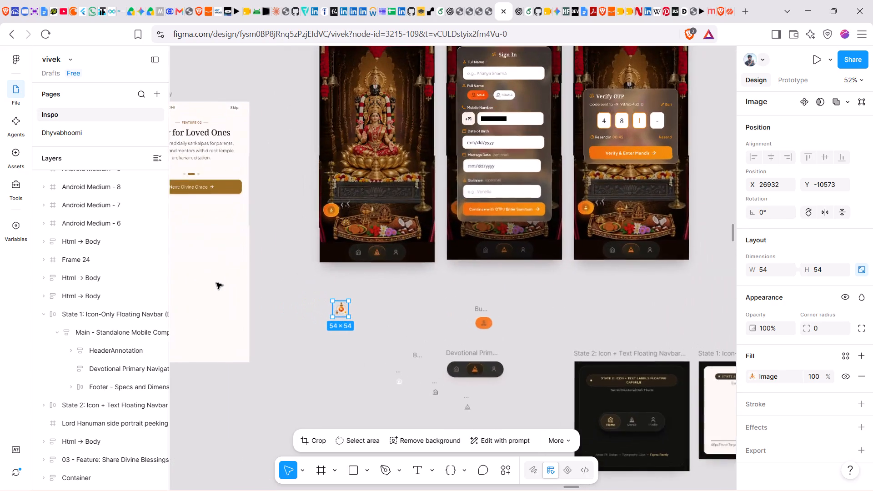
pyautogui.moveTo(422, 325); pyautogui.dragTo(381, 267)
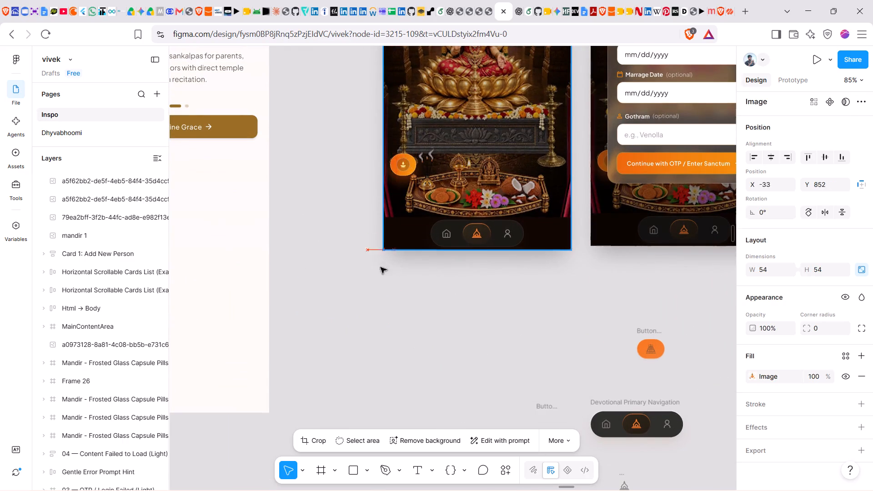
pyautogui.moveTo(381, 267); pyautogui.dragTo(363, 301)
# Add a 1x PNG export setting to the bell icon and start its export.
pyautogui.scroll(-1, 855, 368)
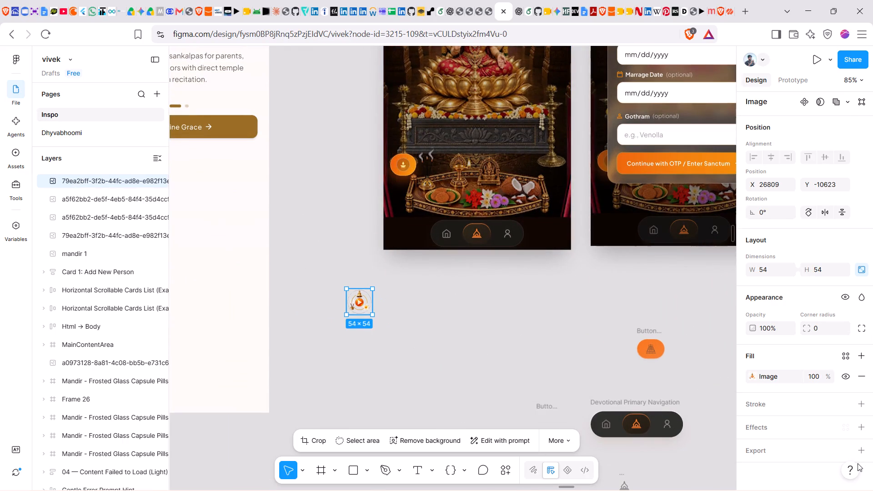
pyautogui.click(863, 453)
pyautogui.scroll(-3, 863, 453)
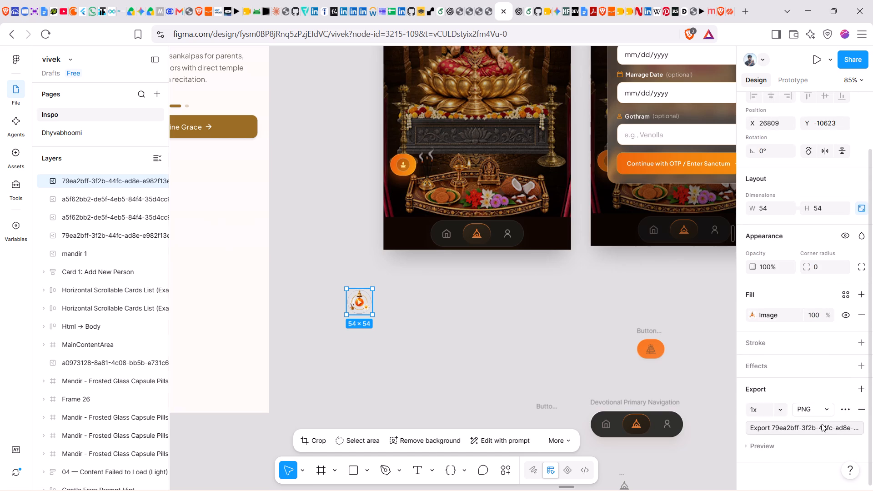
pyautogui.click(822, 424)
# Save the exported PNG in Downloads as "Pooja button (circular)" and deselect the bell icon.
pyautogui.press('BackSpace')
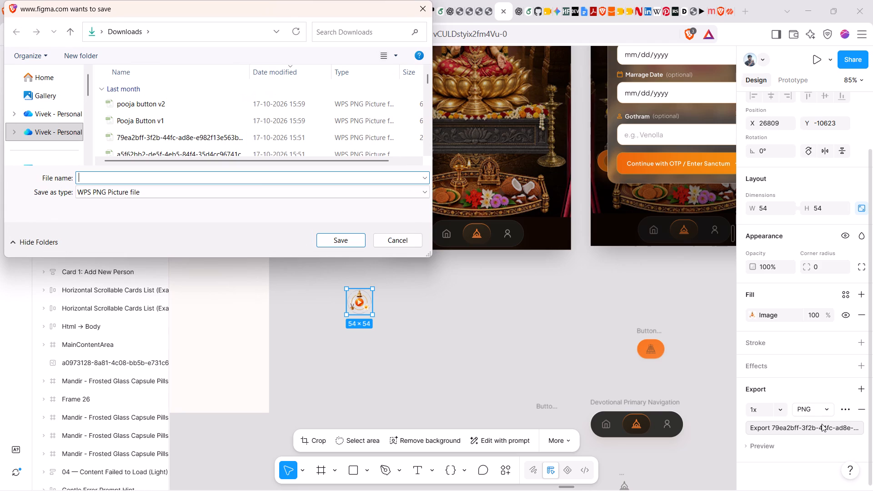
pyautogui.hotkey('shift', 'p')
pyautogui.write('ooja')
pyautogui.press('space')
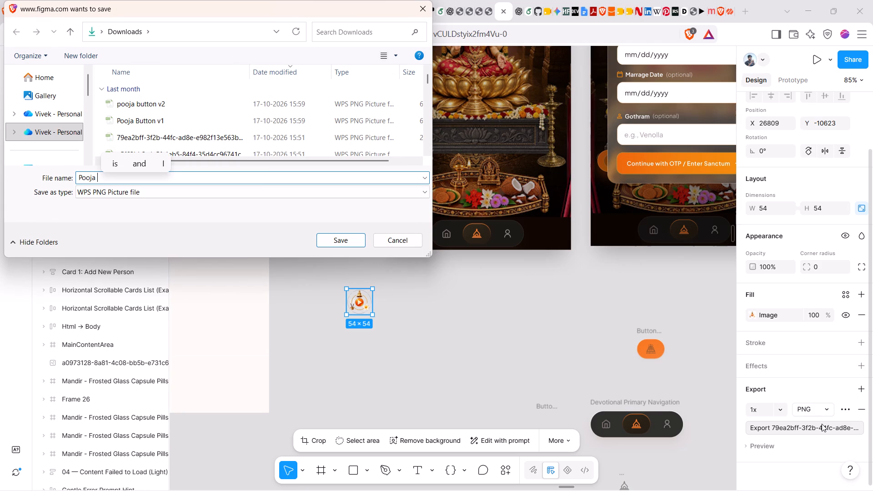
pyautogui.press('b')
pyautogui.write('utto')
pyautogui.write('n')
pyautogui.press('space')
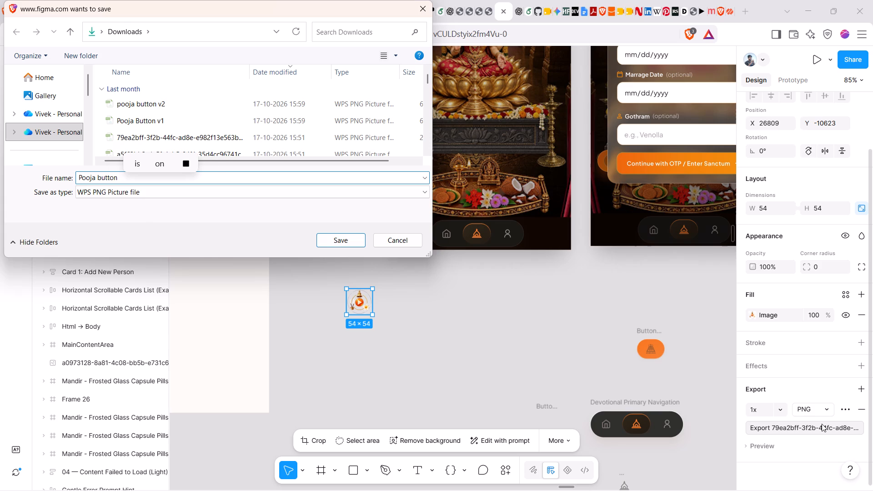
pyautogui.write('()')
pyautogui.press('Left')
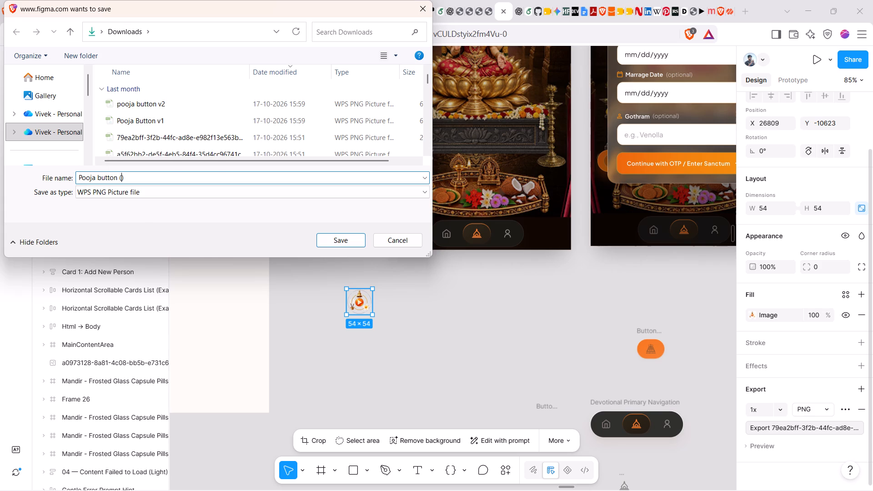
pyautogui.write('circular')
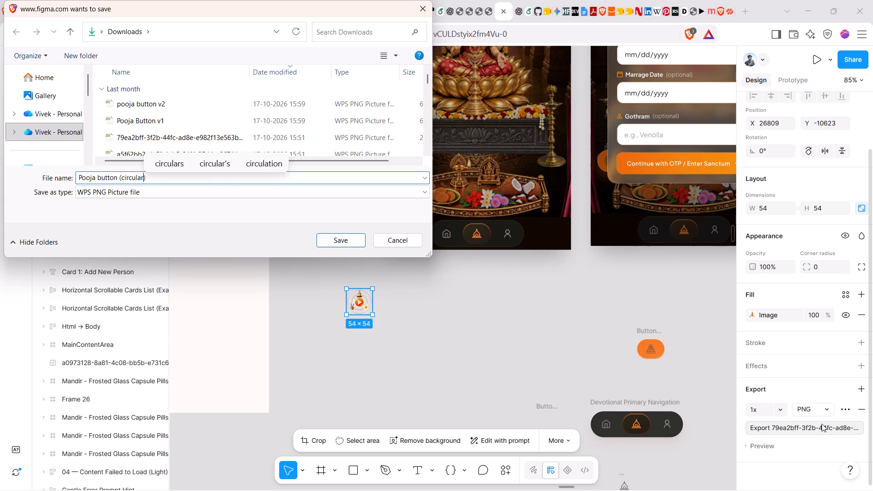
pyautogui.press('Return')
pyautogui.click(595, 330)
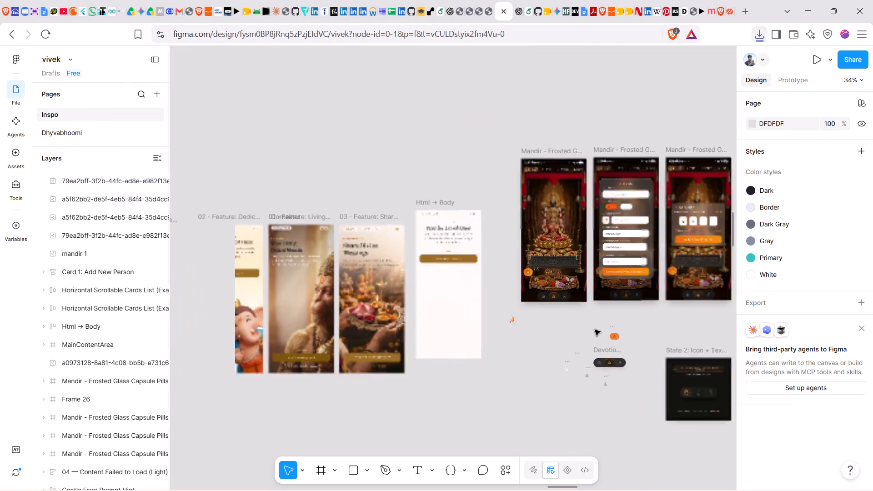
# Move the bell icon back to the diya images, above and between them at about X 35789, Y -20544.
pyautogui.scroll(-1, 595, 330)
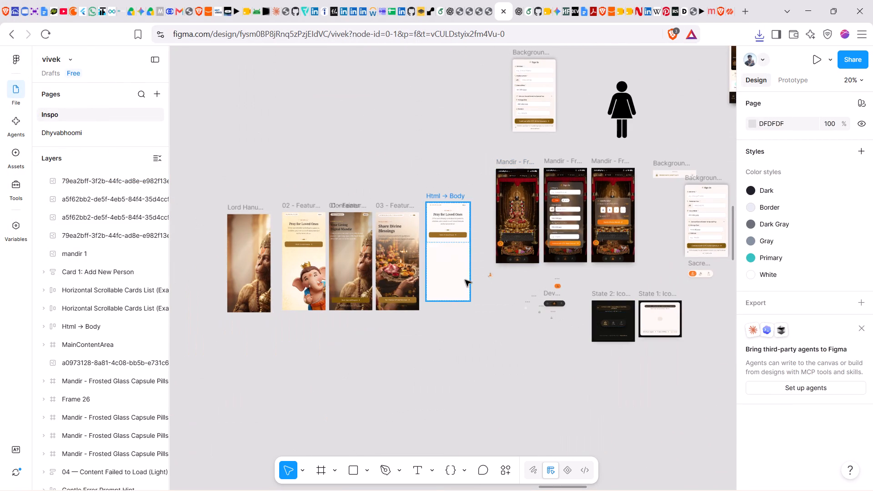
pyautogui.moveTo(492, 277); pyautogui.dragTo(848, 0)
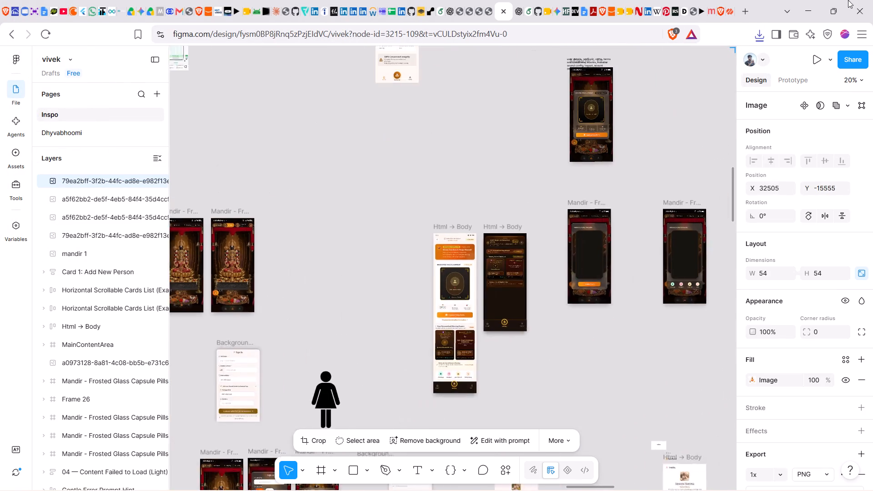
pyautogui.moveTo(848, 0); pyautogui.dragTo(828, 0)
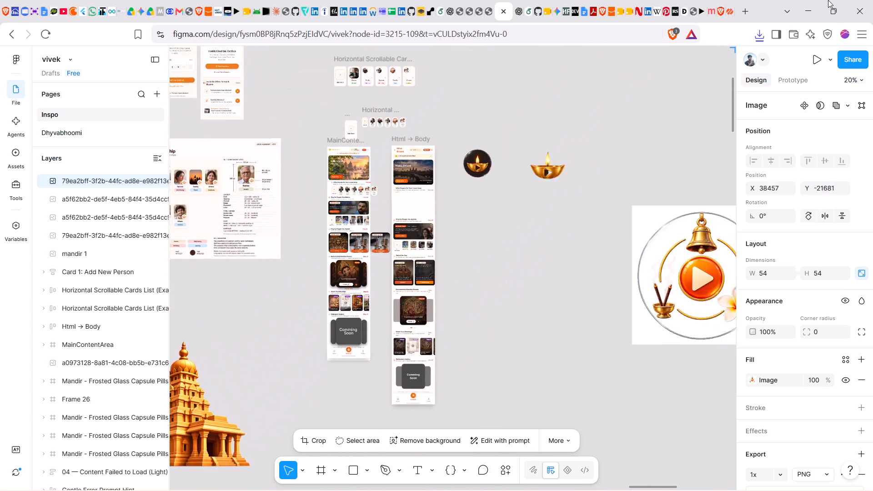
pyautogui.moveTo(828, 0); pyautogui.dragTo(428, 261)
pyautogui.click(428, 261)
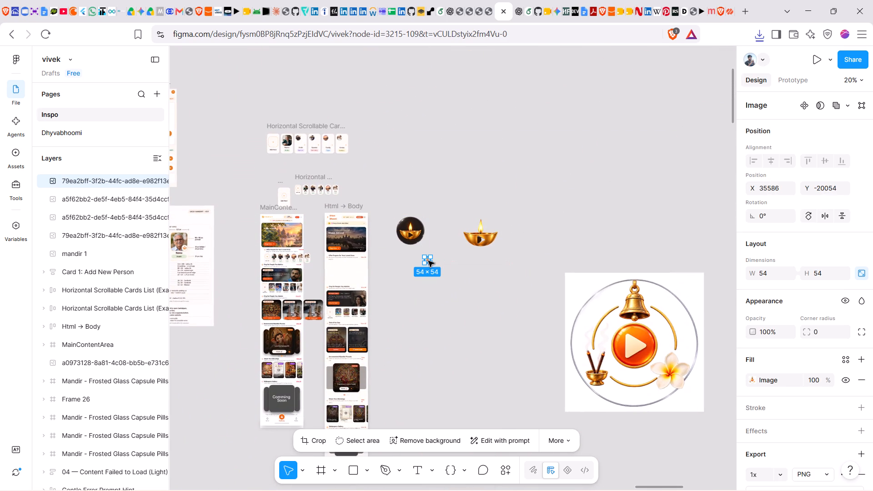
pyautogui.moveTo(428, 261); pyautogui.dragTo(477, 210)
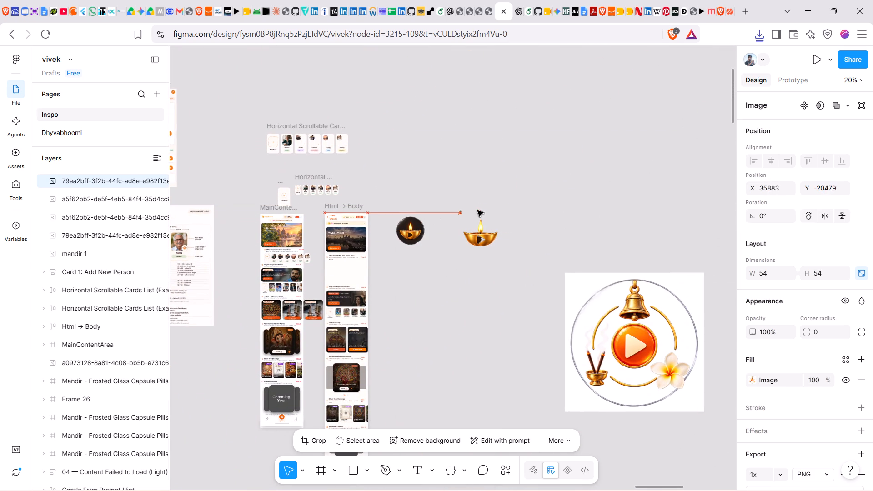
pyautogui.moveTo(477, 210); pyautogui.dragTo(451, 207)
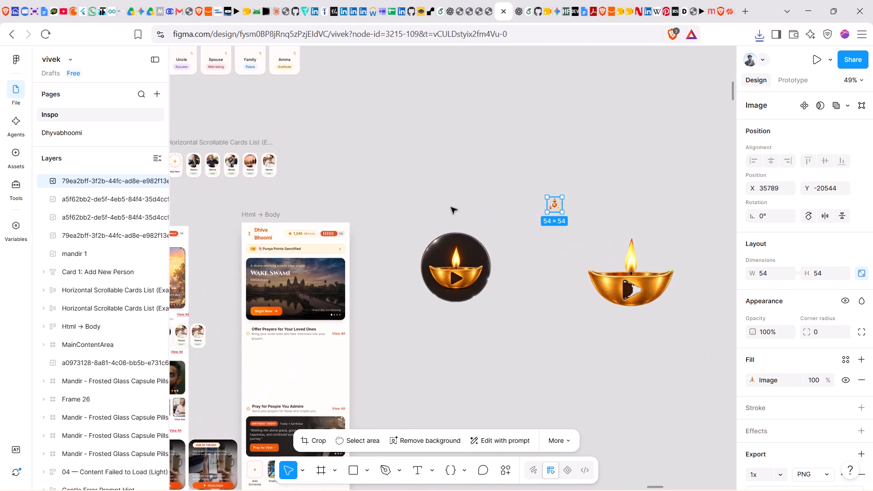
# Copy the round black diya badge that sits beside the Html → Body frame.
pyautogui.hscroll(-3, 451, 207)
pyautogui.hscroll(2, 451, 207)
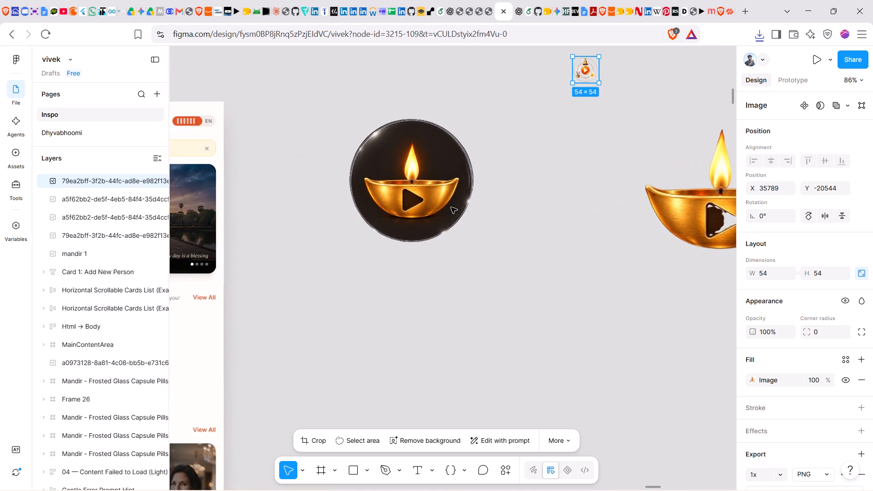
pyautogui.scroll(1, 451, 207)
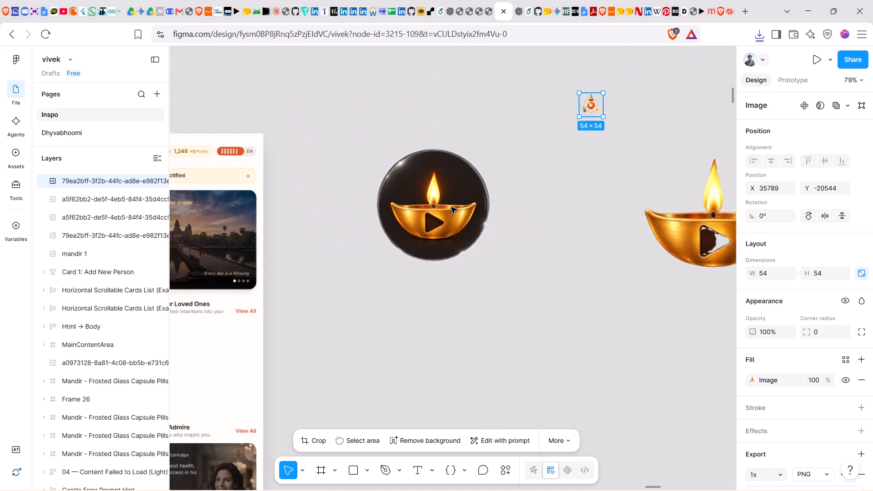
pyautogui.click(451, 207)
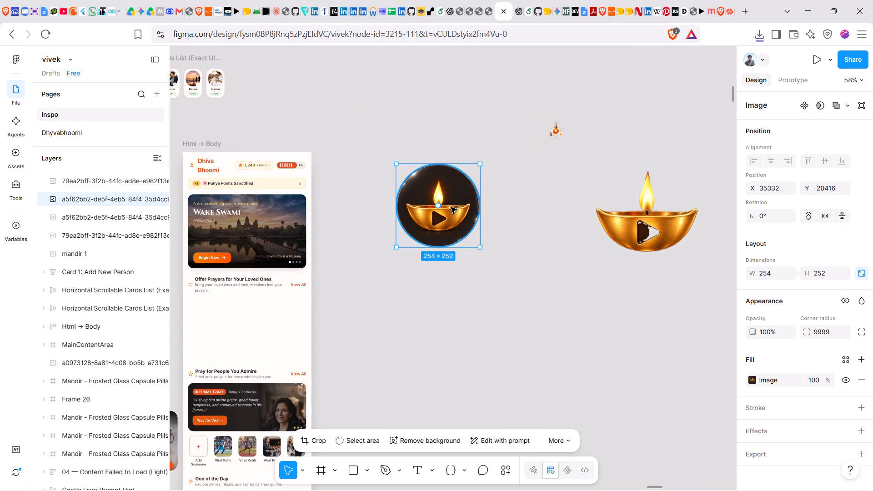
pyautogui.hotkey('ctrl', 'c')
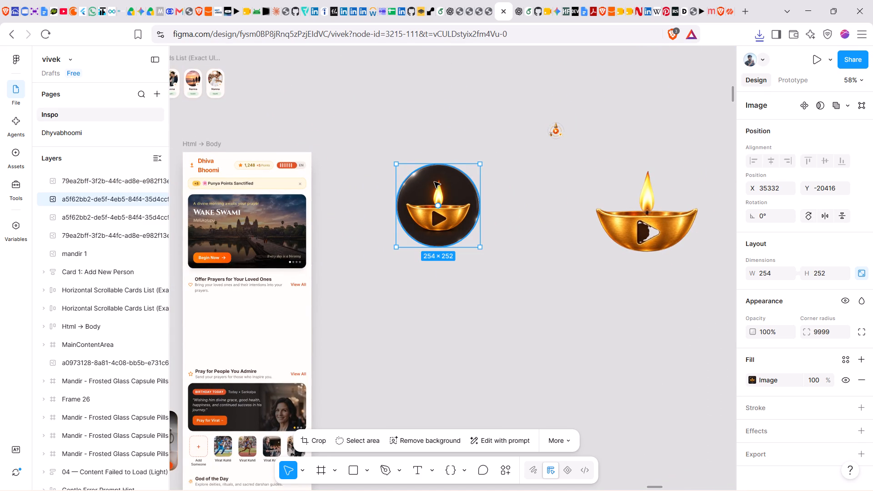
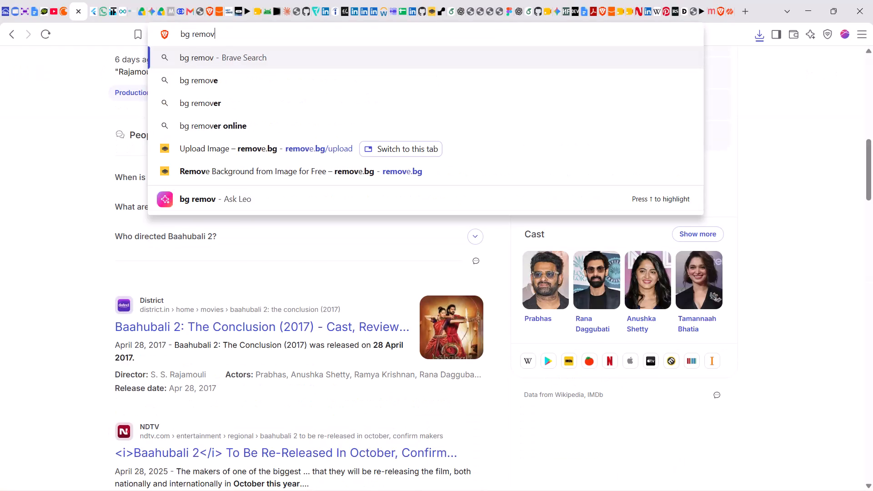
# Search the web for "bg remover" and open the remove.bg image upload page.
pyautogui.write('r')
pyautogui.press('Return')
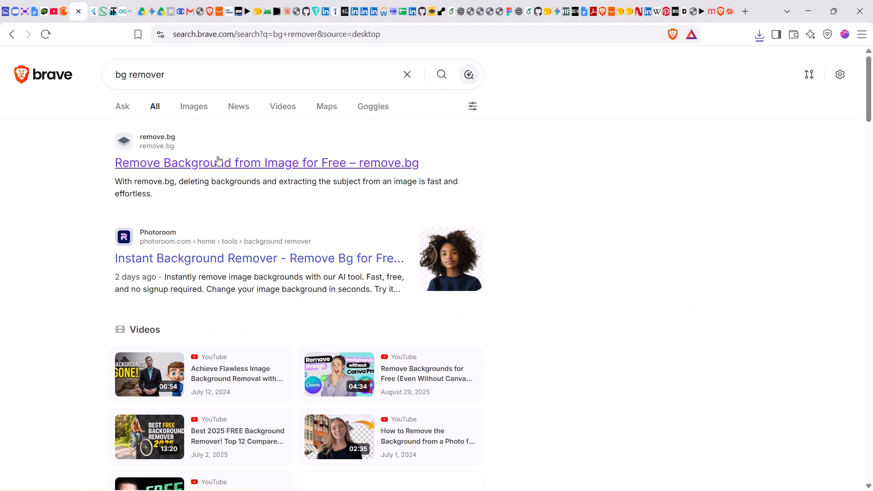
pyautogui.click(217, 156)
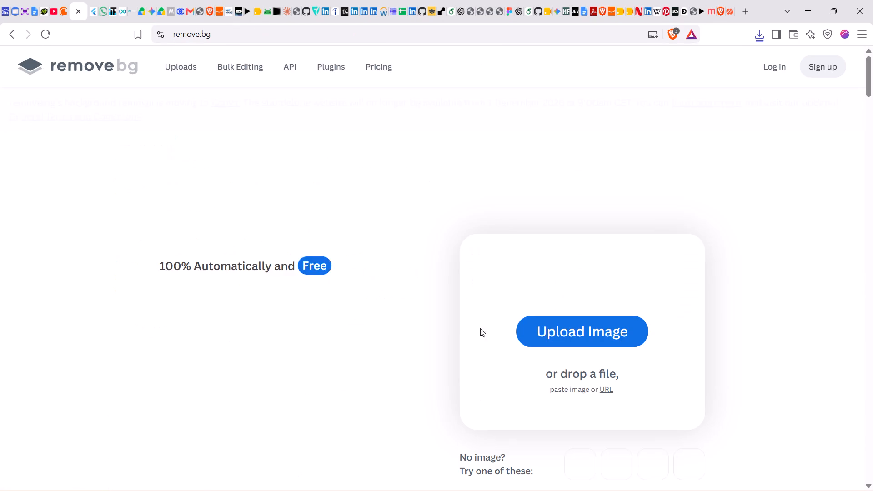
pyautogui.click(584, 339)
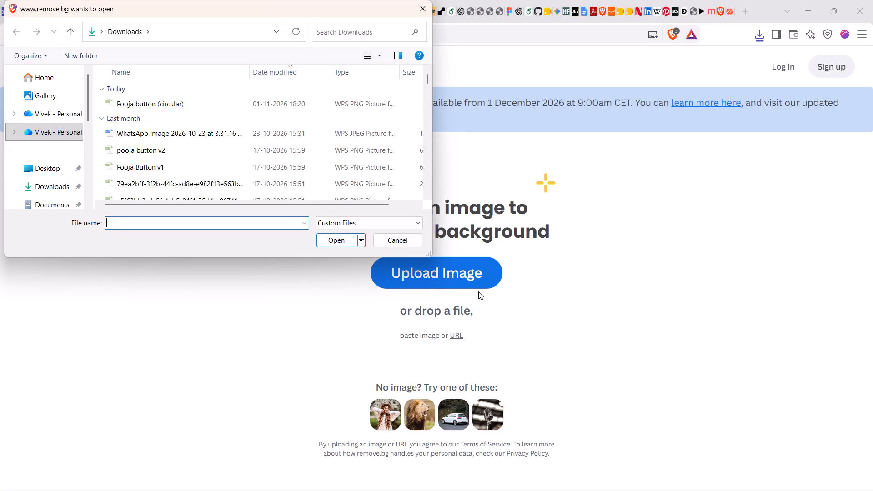
pyautogui.click(430, 6)
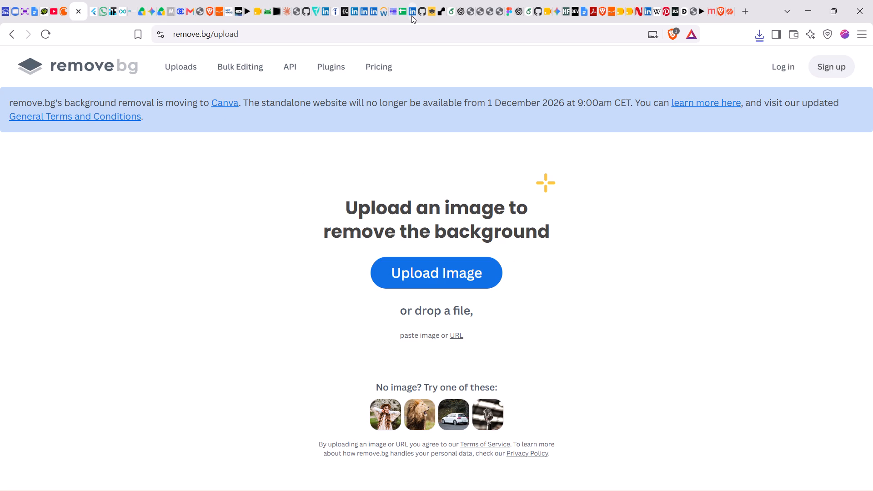
# In the Figma file, export the round black diya badge as a 1x PNG and save it under its default name.
pyautogui.click(510, 4)
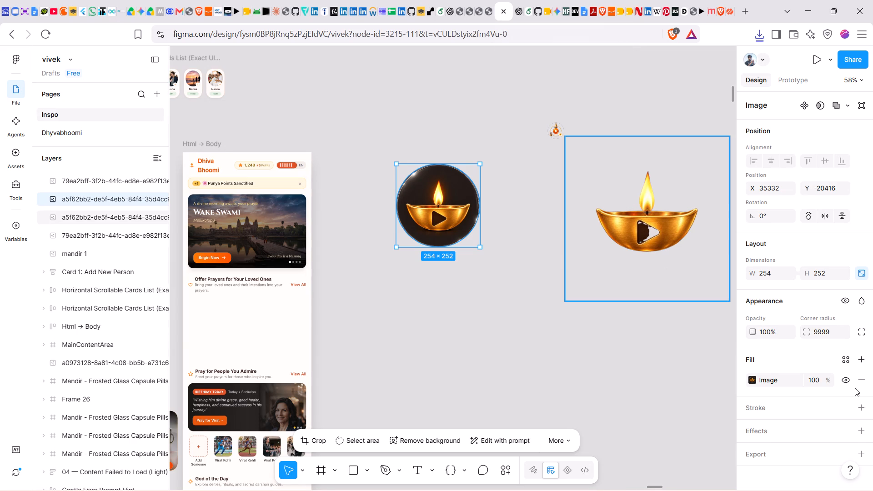
pyautogui.scroll(-3, 855, 388)
pyautogui.click(860, 453)
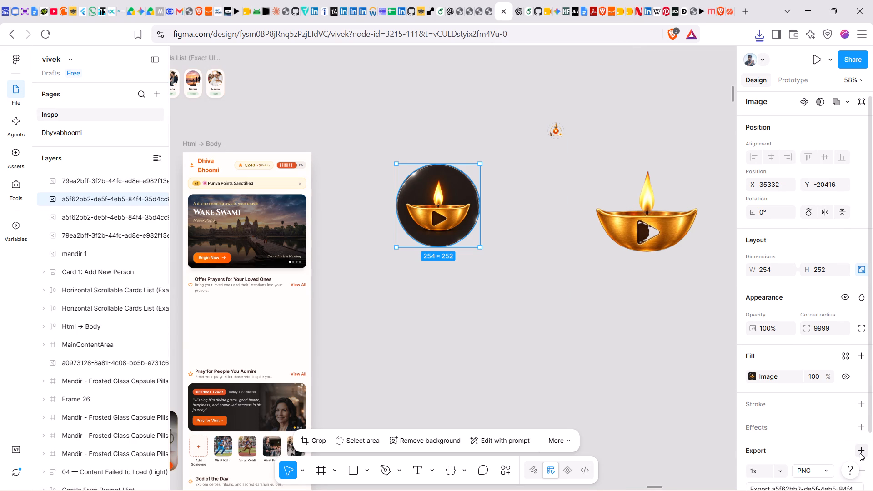
pyautogui.scroll(-1, 847, 452)
pyautogui.click(848, 426)
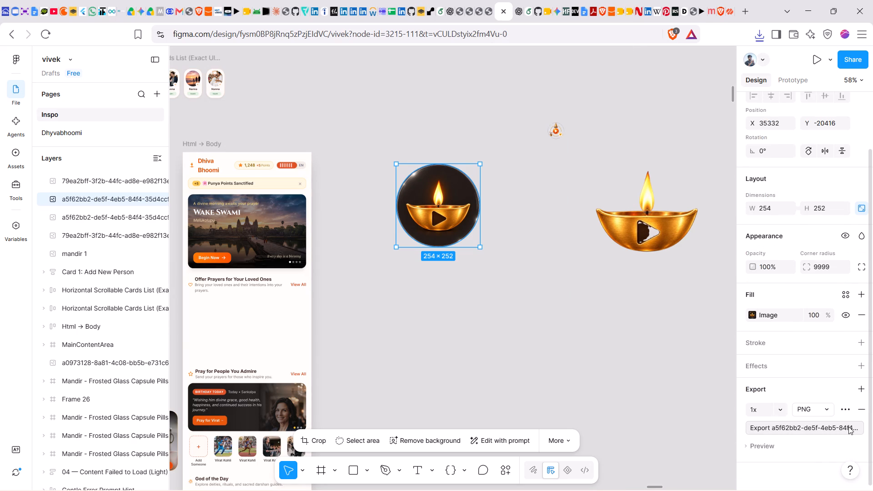
pyautogui.press('Return')
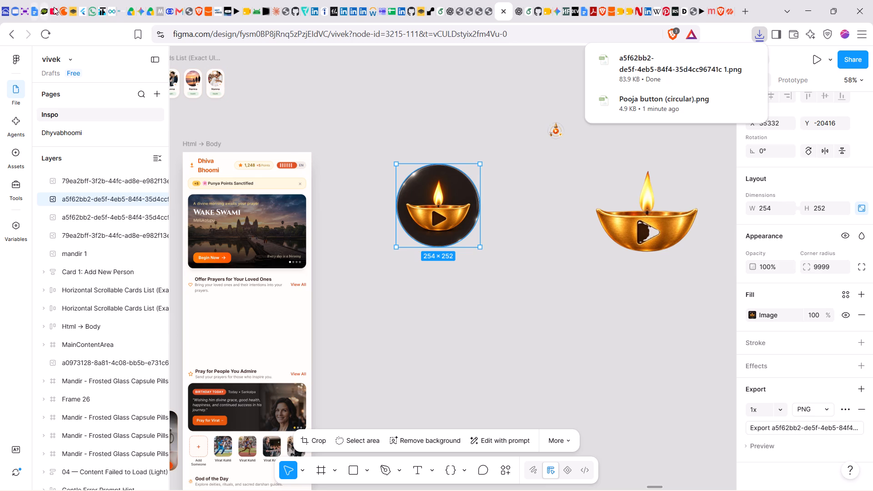
# Return to remove.bg and upload the newly exported a5f62bb2… diya badge PNG from Downloads.
pyautogui.tripleClick(67, 7)
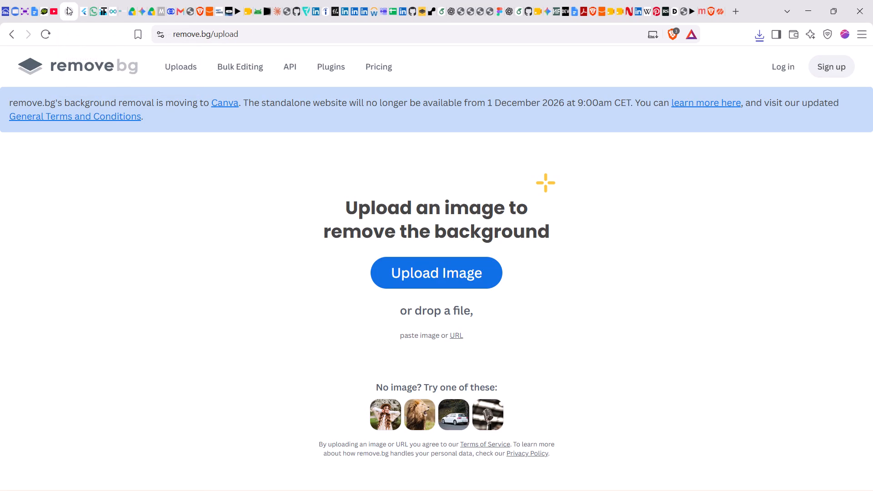
pyautogui.hotkey('ctrl', 'shift', 't')
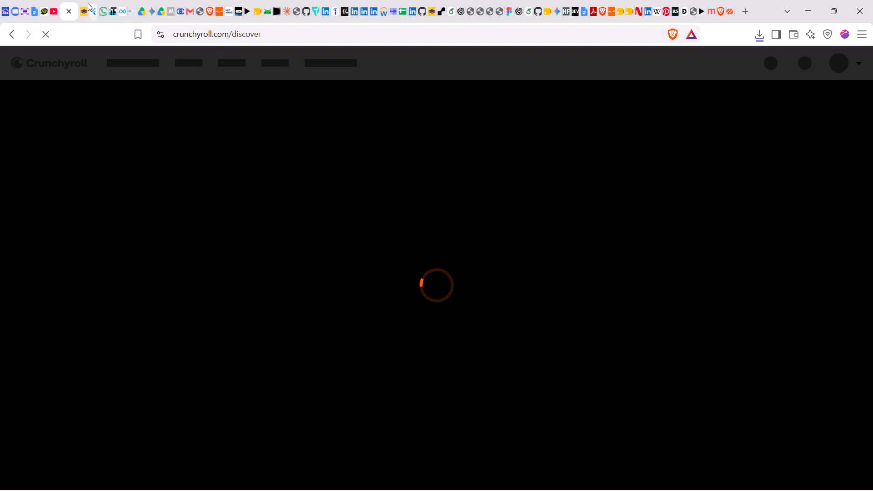
pyautogui.click(83, 5)
pyautogui.click(482, 278)
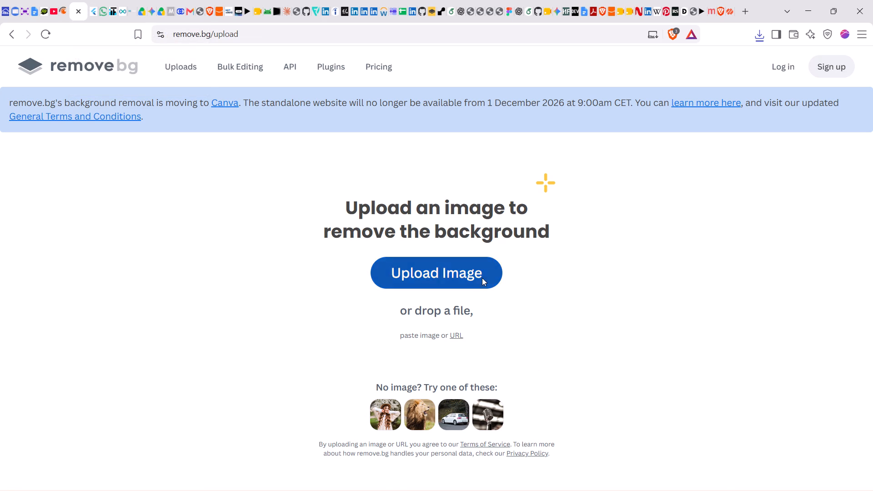
pyautogui.click(181, 99)
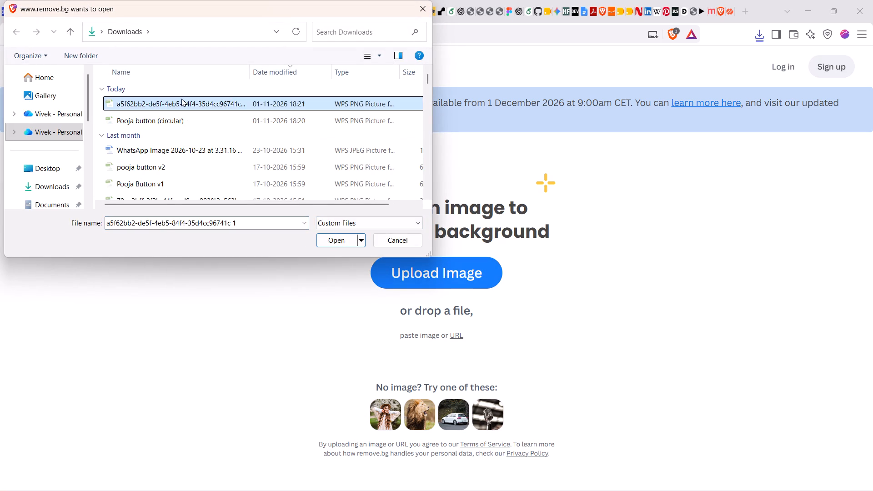
pyautogui.press('Return')
# Download the free 254 x 252 preview of the diya badge cutout and save it to Downloads.
pyautogui.scroll(-4, 479, 370)
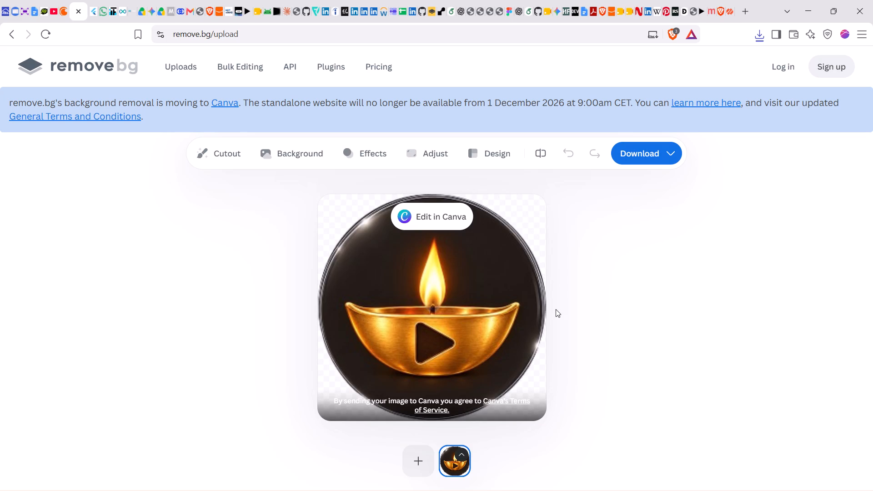
pyautogui.scroll(-4, 556, 309)
pyautogui.click(645, 155)
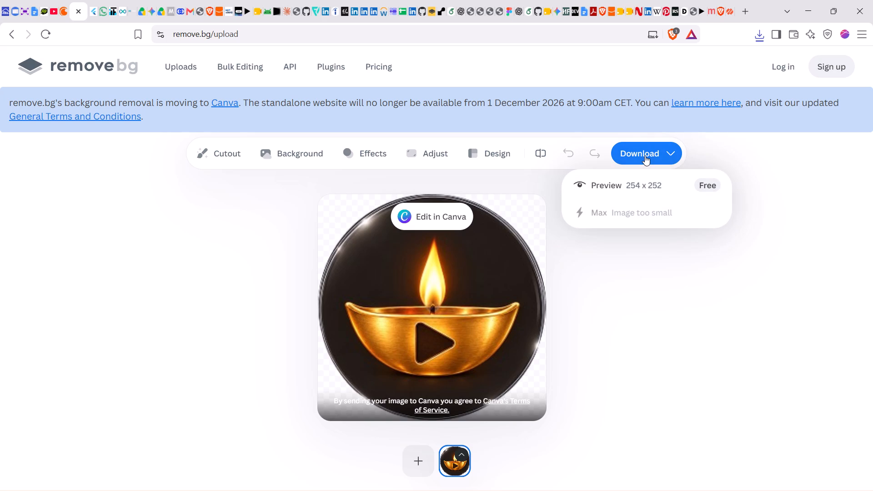
pyautogui.click(631, 177)
pyautogui.press('Return')
# Upload the just-downloaded diya badge cutout to remove.bg as another image.
pyautogui.click(411, 461)
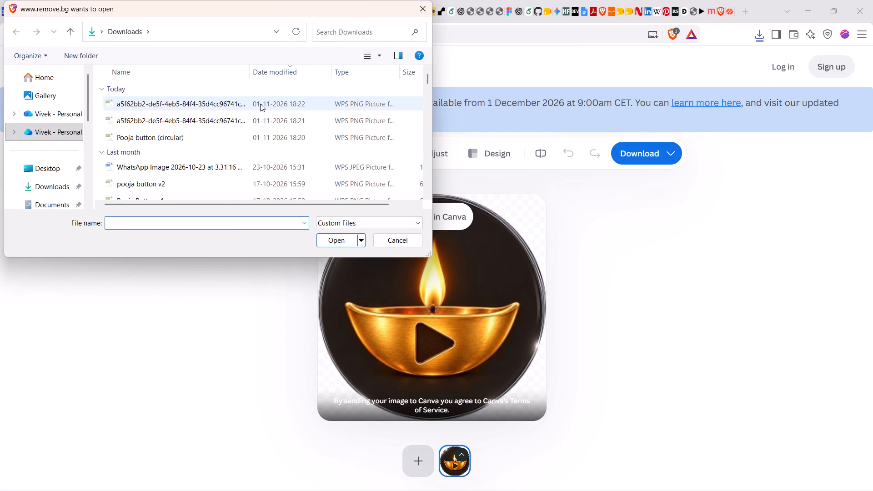
pyautogui.click(260, 104)
pyautogui.press('Return')
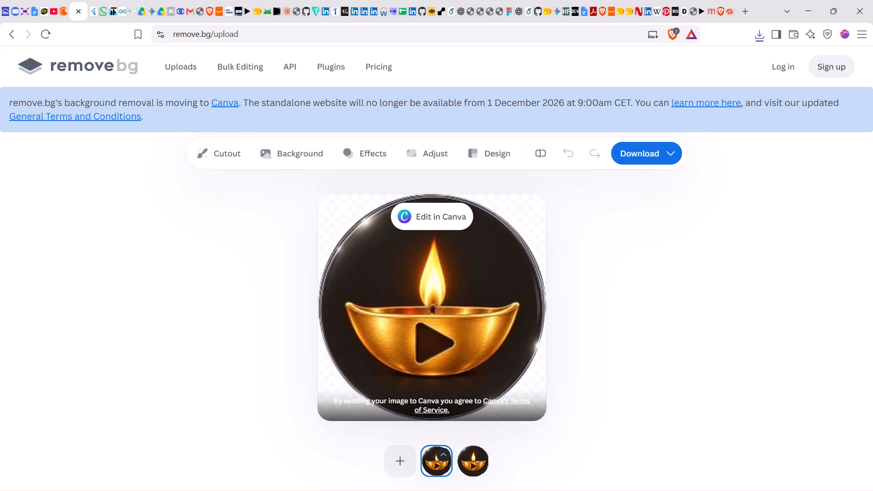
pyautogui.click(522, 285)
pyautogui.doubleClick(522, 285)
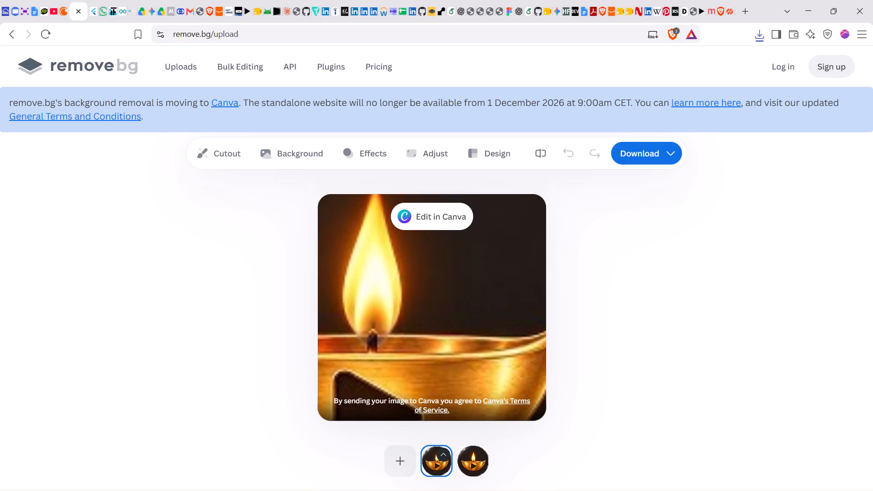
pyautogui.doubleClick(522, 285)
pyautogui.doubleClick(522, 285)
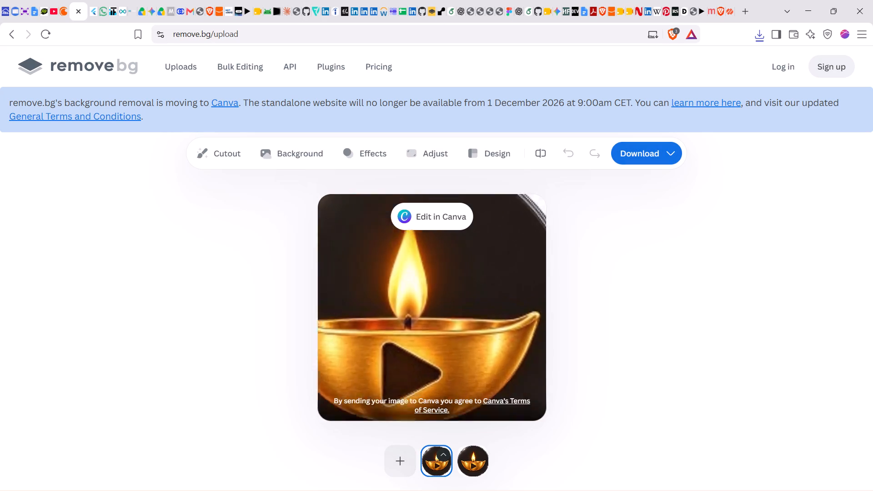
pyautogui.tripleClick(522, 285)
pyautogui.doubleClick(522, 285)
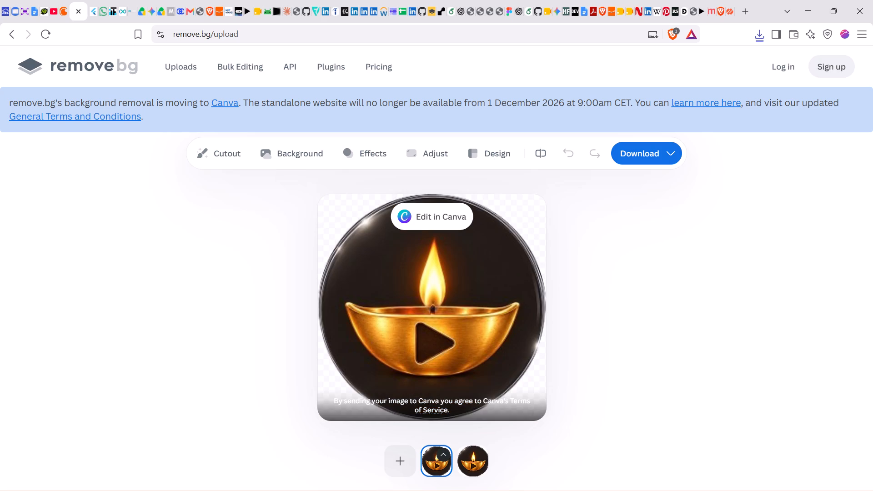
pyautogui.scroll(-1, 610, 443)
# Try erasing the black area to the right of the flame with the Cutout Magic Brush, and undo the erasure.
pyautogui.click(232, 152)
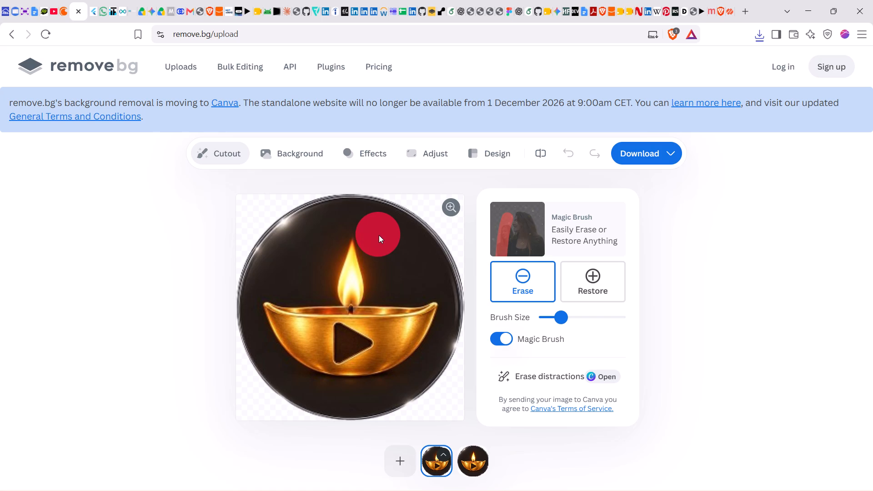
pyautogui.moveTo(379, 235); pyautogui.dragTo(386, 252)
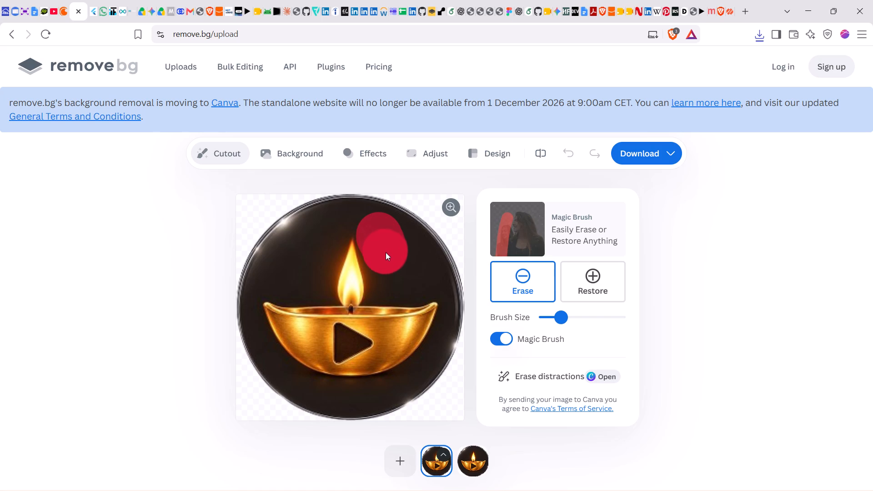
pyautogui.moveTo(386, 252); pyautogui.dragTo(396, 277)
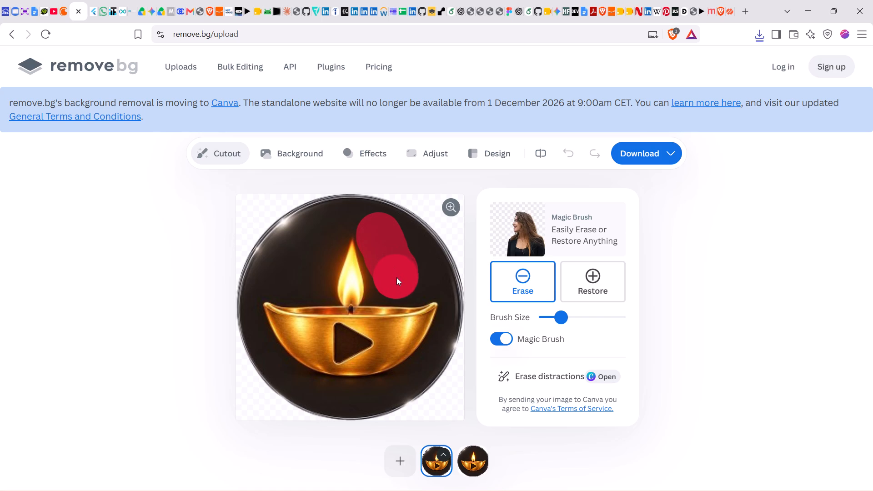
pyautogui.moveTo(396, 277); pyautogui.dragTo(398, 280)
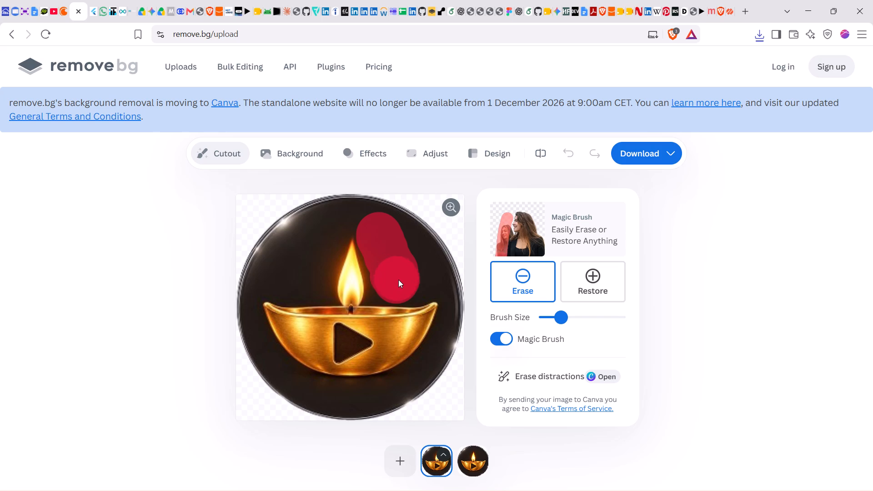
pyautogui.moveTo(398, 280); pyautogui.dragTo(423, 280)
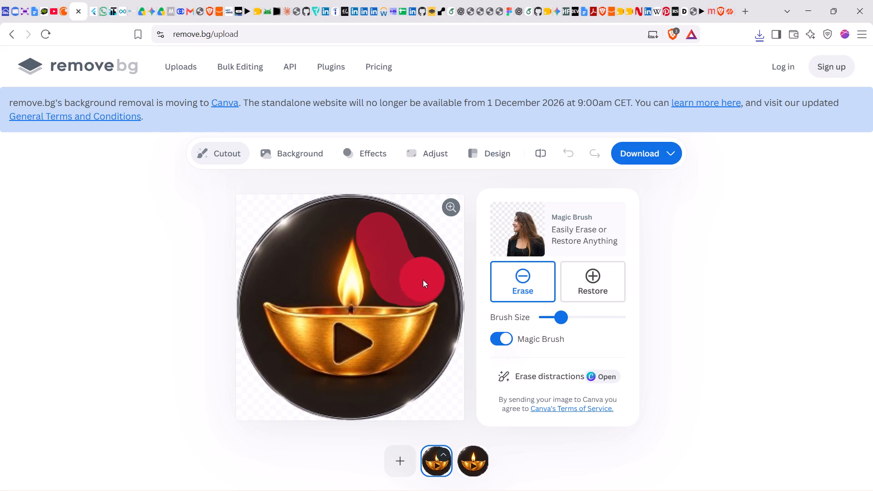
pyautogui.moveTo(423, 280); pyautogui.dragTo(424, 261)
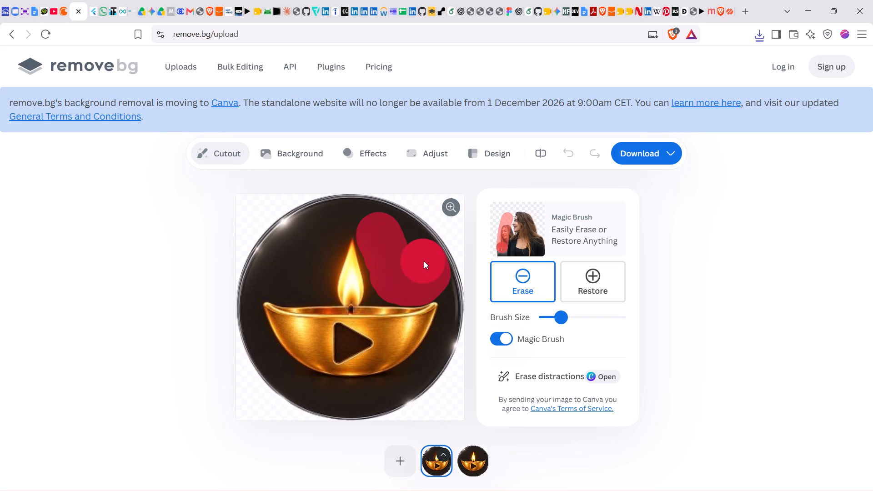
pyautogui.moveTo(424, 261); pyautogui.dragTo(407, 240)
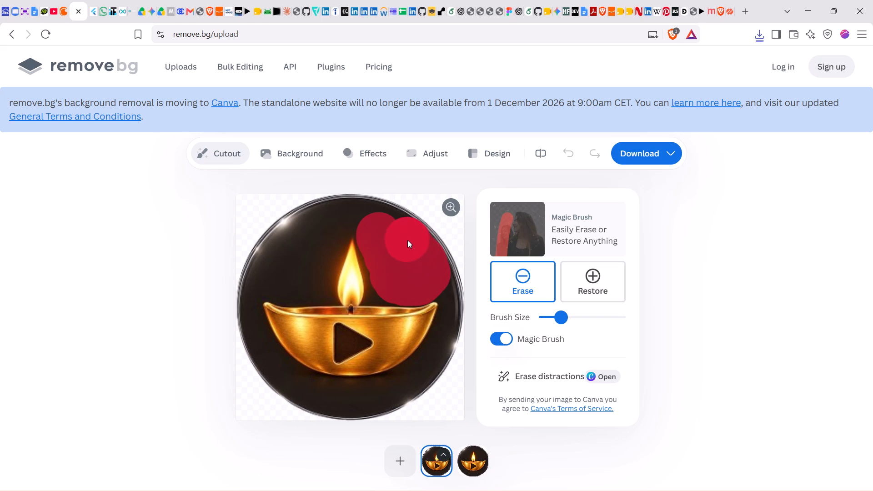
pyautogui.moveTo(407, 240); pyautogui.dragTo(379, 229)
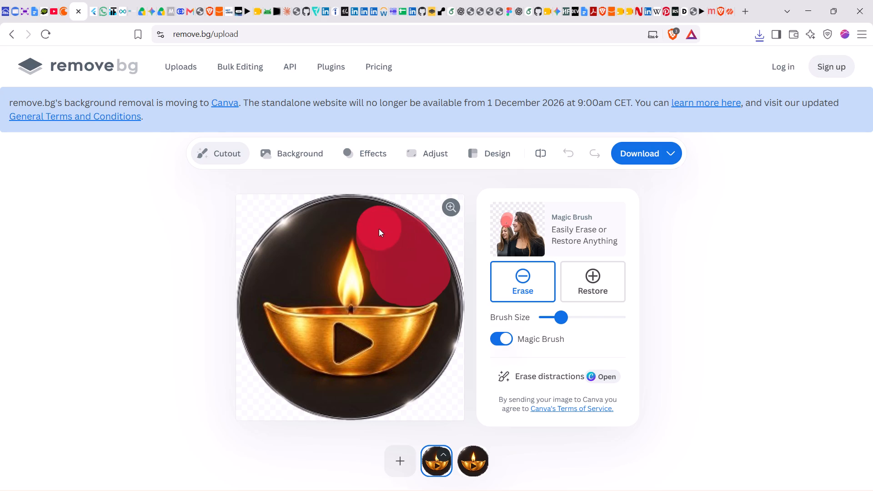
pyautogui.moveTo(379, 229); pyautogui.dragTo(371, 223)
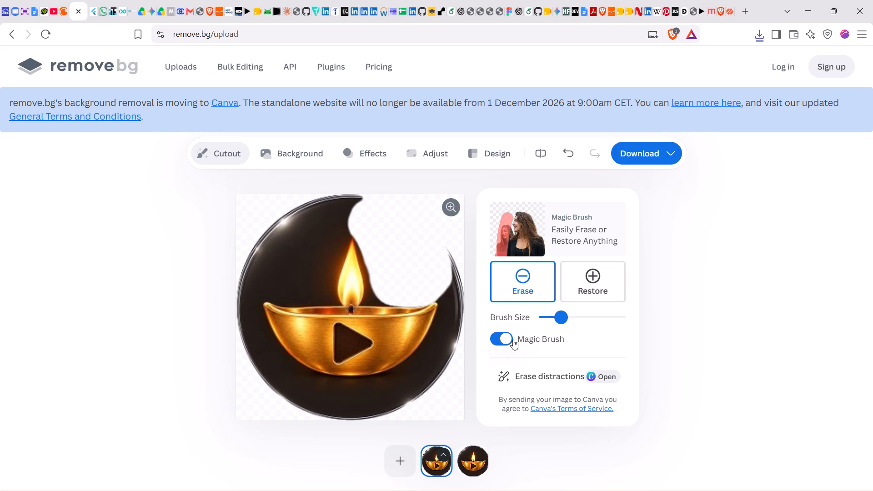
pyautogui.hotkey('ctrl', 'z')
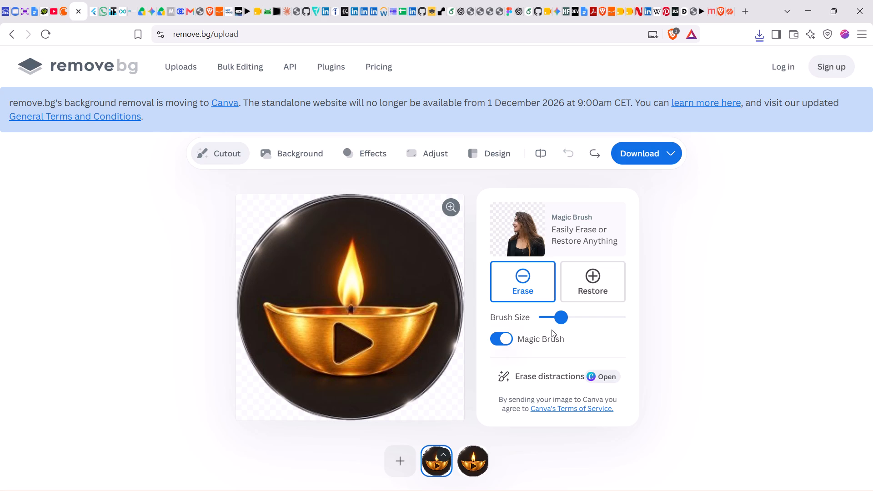
# Reduce the eraser's brush size and erase the black background just above the bowl's rim, to the right of the flame.
pyautogui.moveTo(557, 317); pyautogui.dragTo(549, 318)
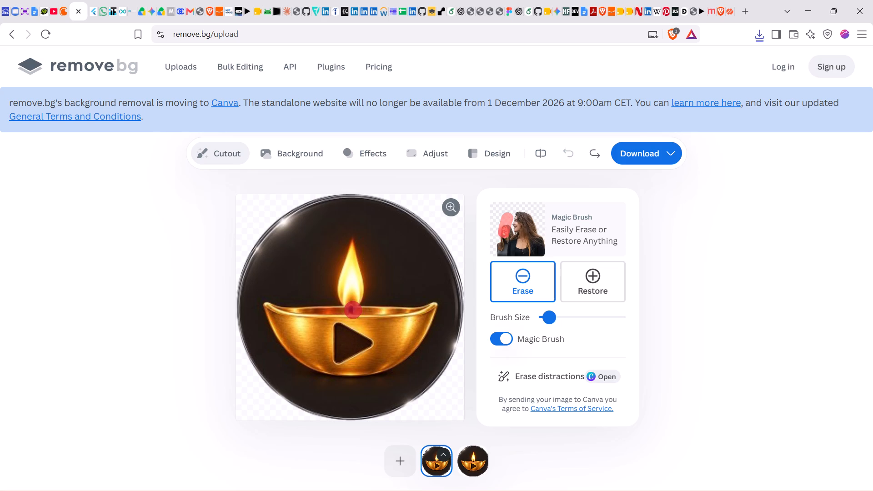
pyautogui.moveTo(376, 299); pyautogui.dragTo(401, 295)
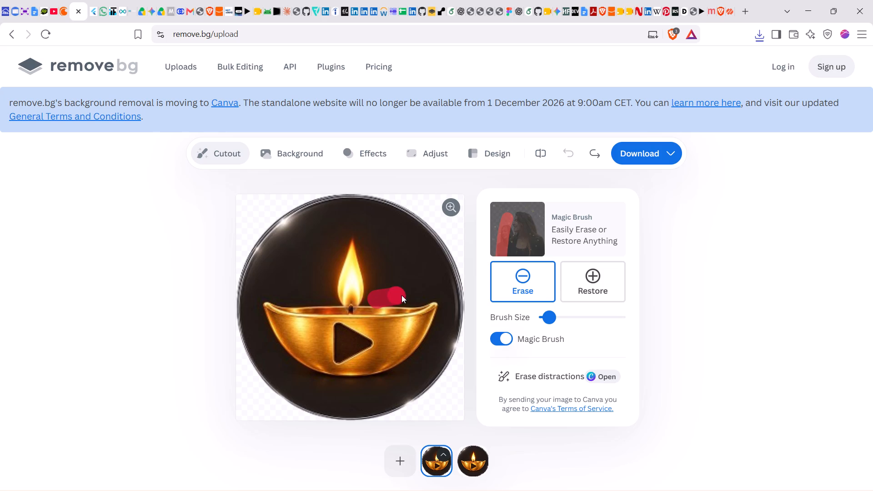
# Erase the black background in one continuous closed outline around the diya bowl and its flame using the Magic Brush.
pyautogui.moveTo(401, 295); pyautogui.dragTo(421, 362)
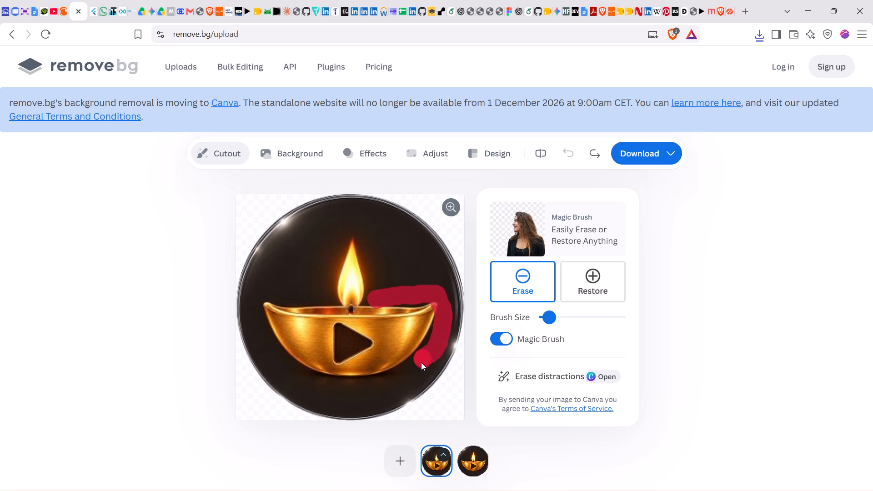
pyautogui.moveTo(421, 362); pyautogui.dragTo(260, 316)
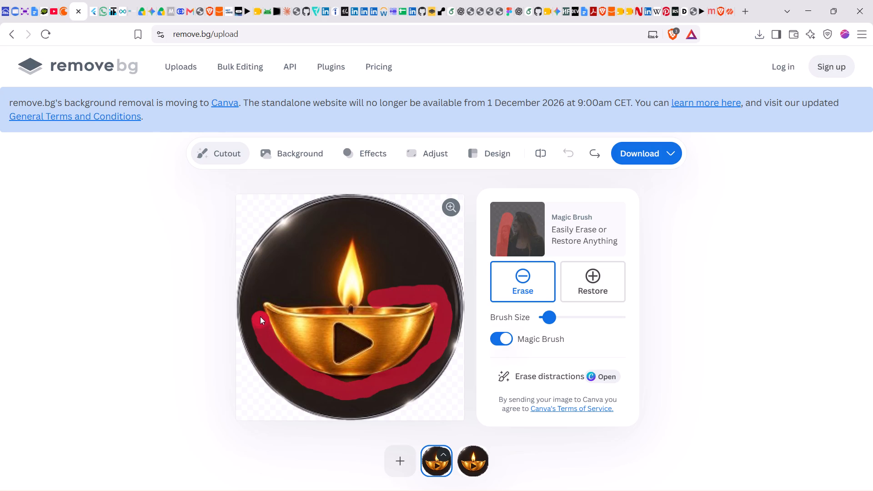
pyautogui.moveTo(260, 316); pyautogui.dragTo(311, 296)
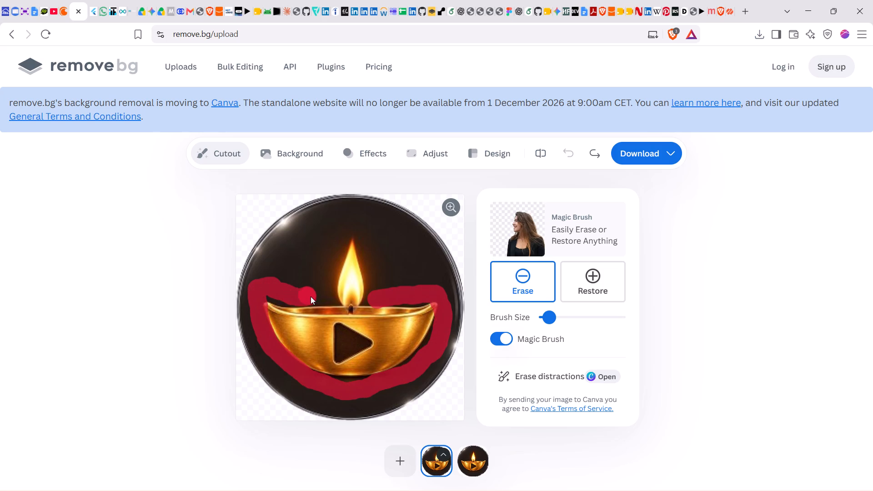
pyautogui.moveTo(311, 296); pyautogui.dragTo(360, 232)
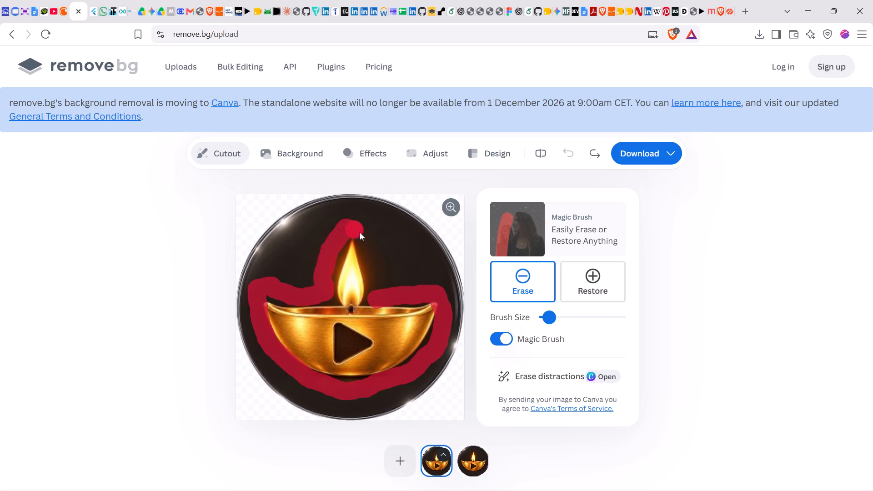
pyautogui.moveTo(360, 232); pyautogui.dragTo(378, 291)
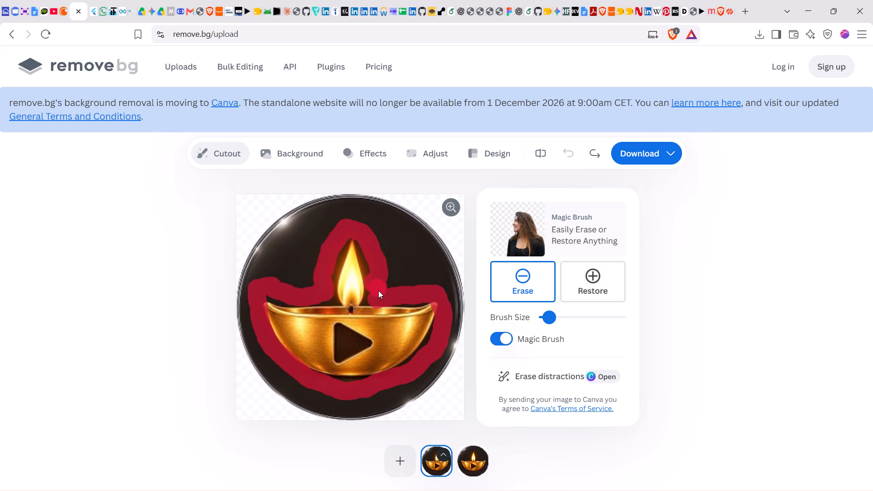
pyautogui.moveTo(378, 291); pyautogui.dragTo(378, 292)
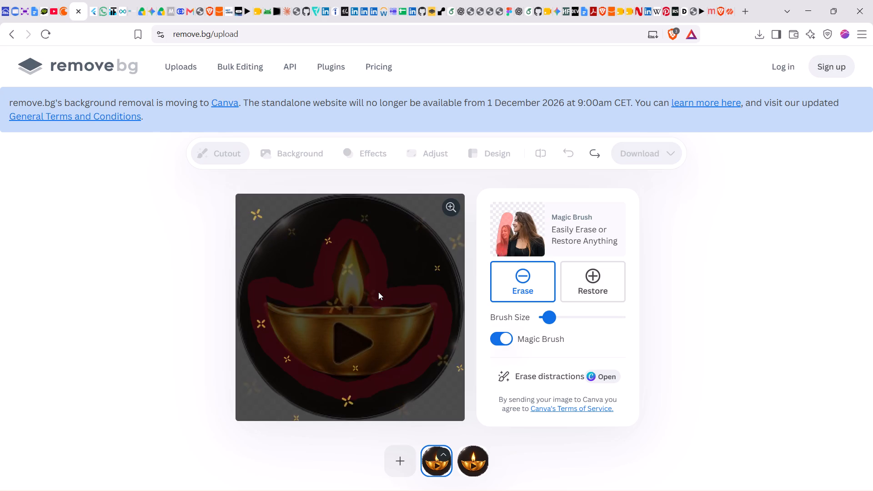
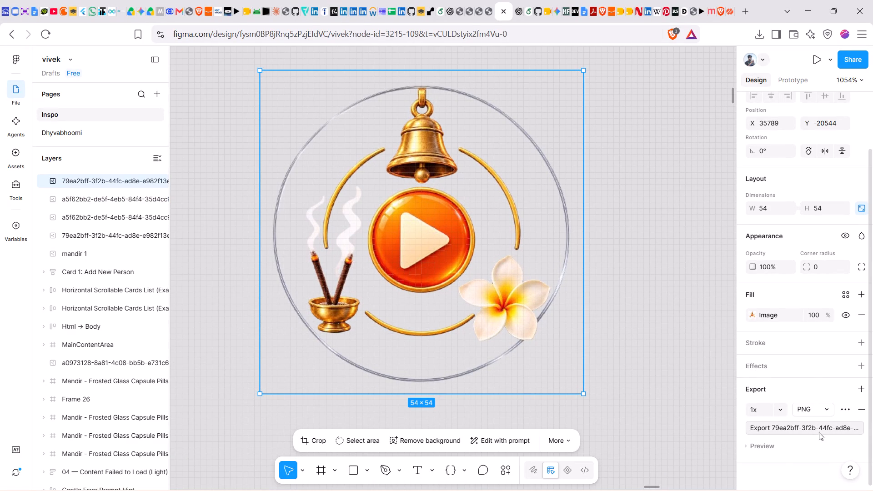
# In Figma, export the selected circular image with the bell, play button and flower as PNG, starting the file name with "circular pooja b".
pyautogui.click(819, 431)
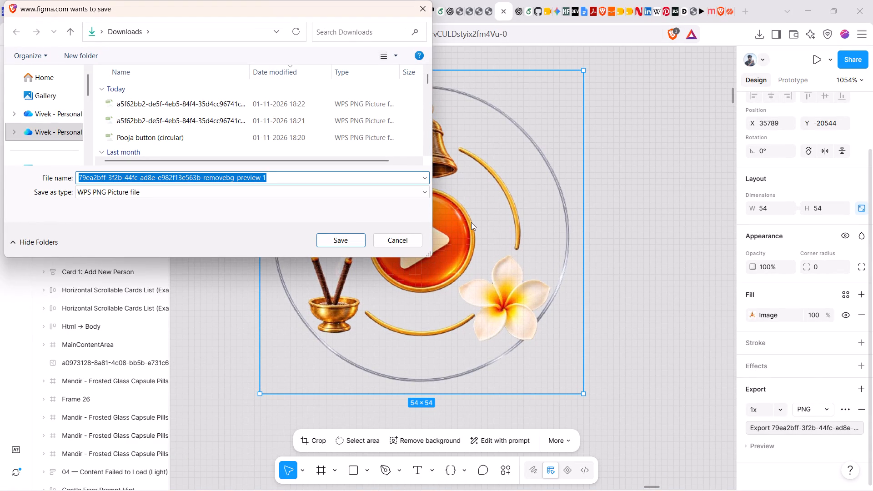
pyautogui.press('BackSpace')
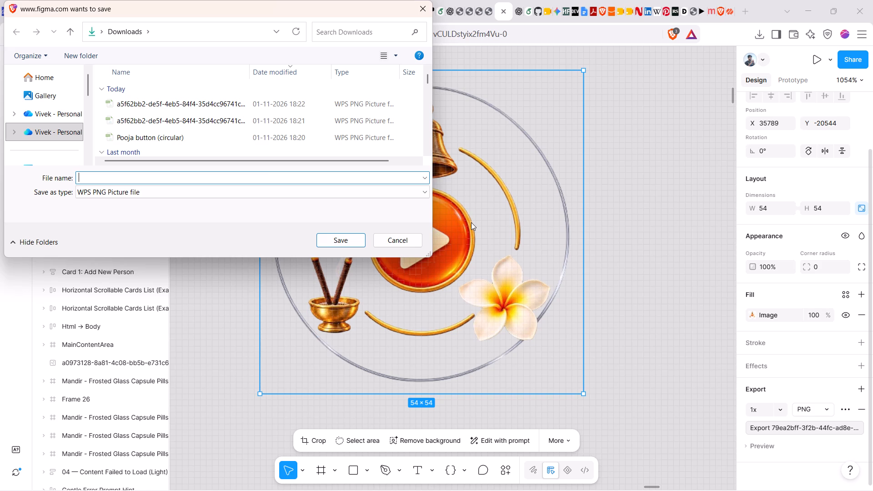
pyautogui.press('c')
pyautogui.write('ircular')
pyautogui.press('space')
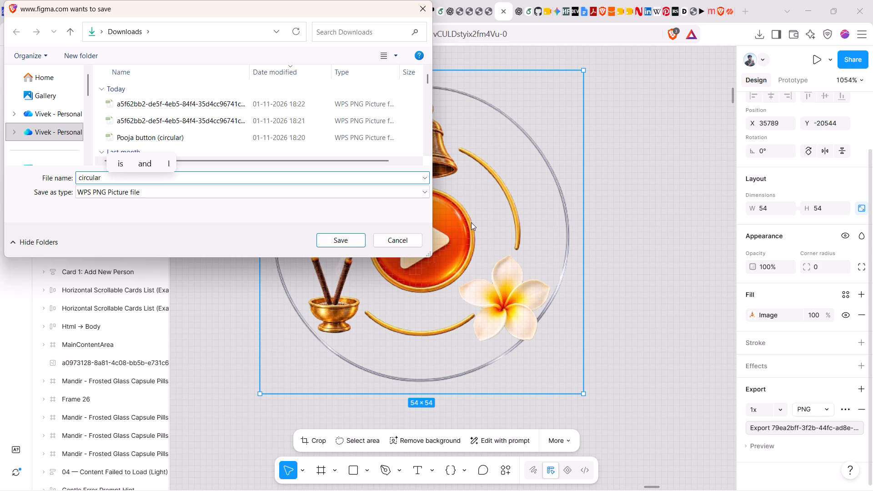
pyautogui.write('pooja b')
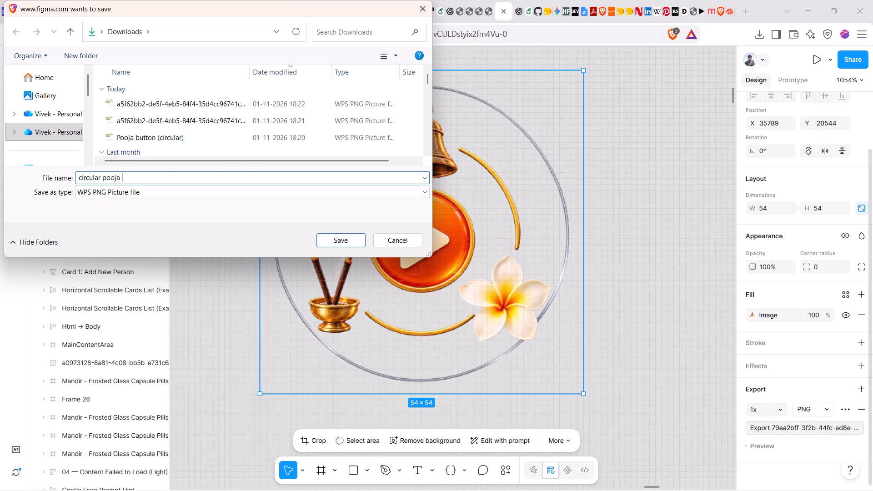
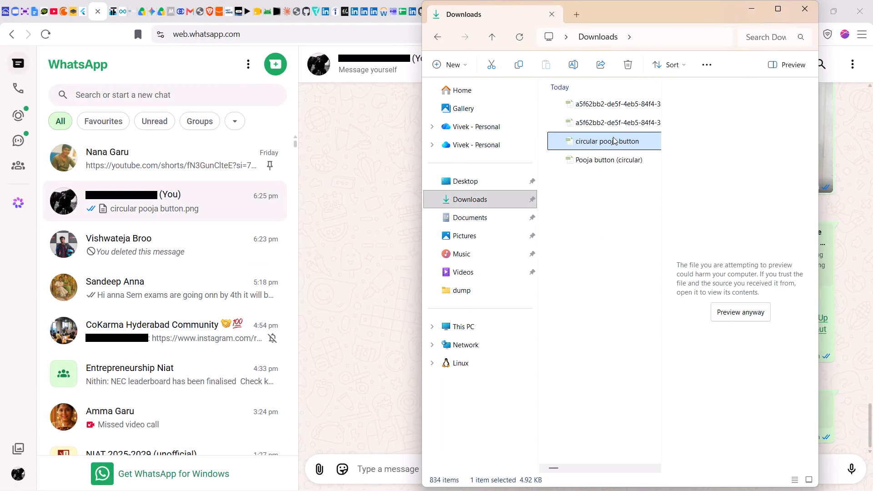
# Inspect the exported "circular pooja button.png" image up close in the WPS image viewer.
pyautogui.keyDown('ctrl'); pyautogui.scroll(4, 425, 261); pyautogui.keyUp('ctrl')
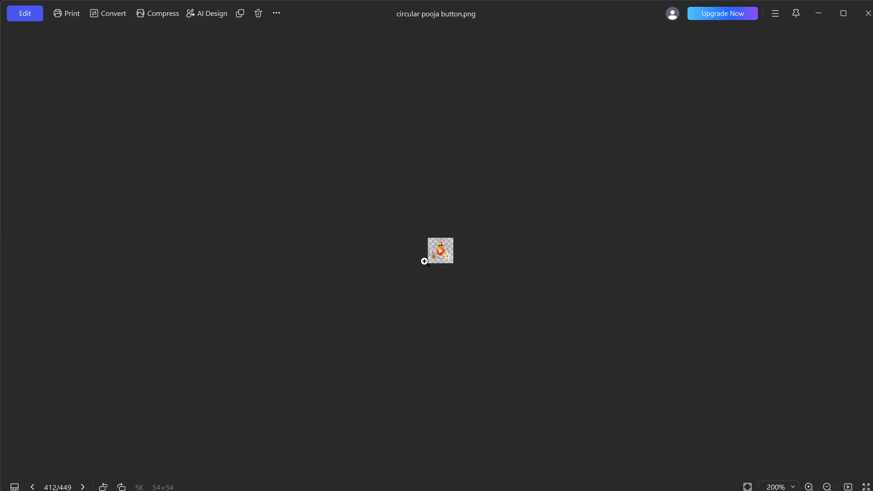
# Inspect the circular pooja button image up close, then close the viewer, declining the WPS Photos desktop shortcut.
pyautogui.keyDown('ctrl'); pyautogui.scroll(11, 425, 261); pyautogui.keyUp('ctrl')
pyautogui.keyDown('ctrl'); pyautogui.scroll(-4, 425, 261); pyautogui.keyUp('ctrl')
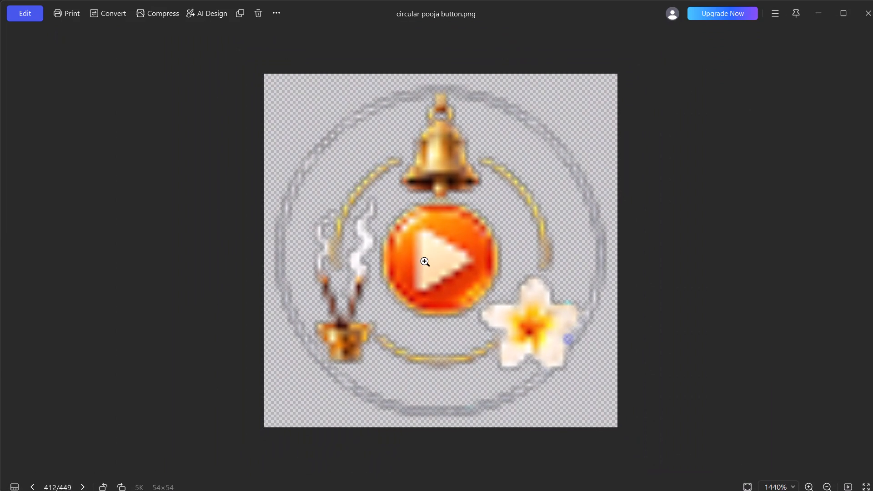
pyautogui.keyDown('ctrl'); pyautogui.scroll(-1, 425, 261); pyautogui.keyUp('ctrl')
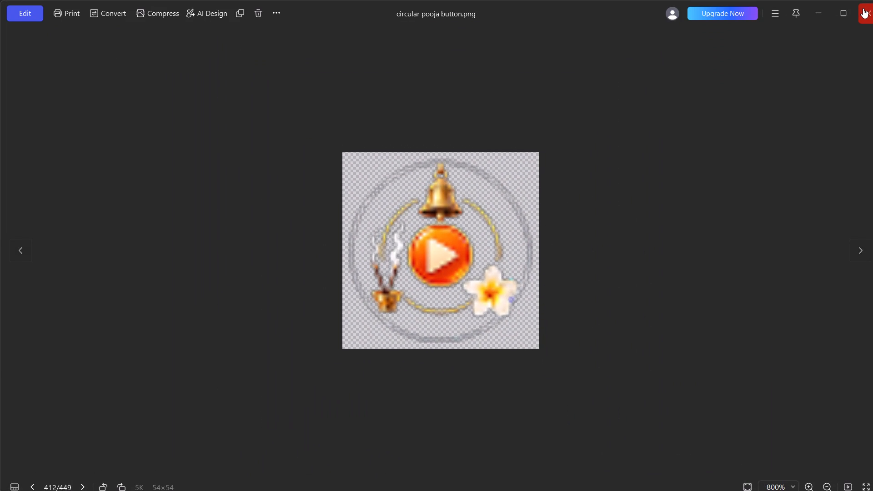
pyautogui.click(863, 9)
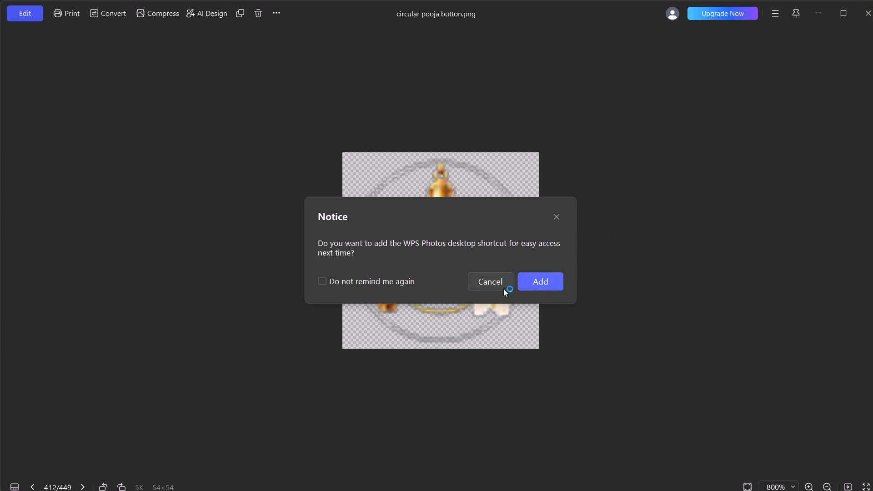
pyautogui.click(499, 281)
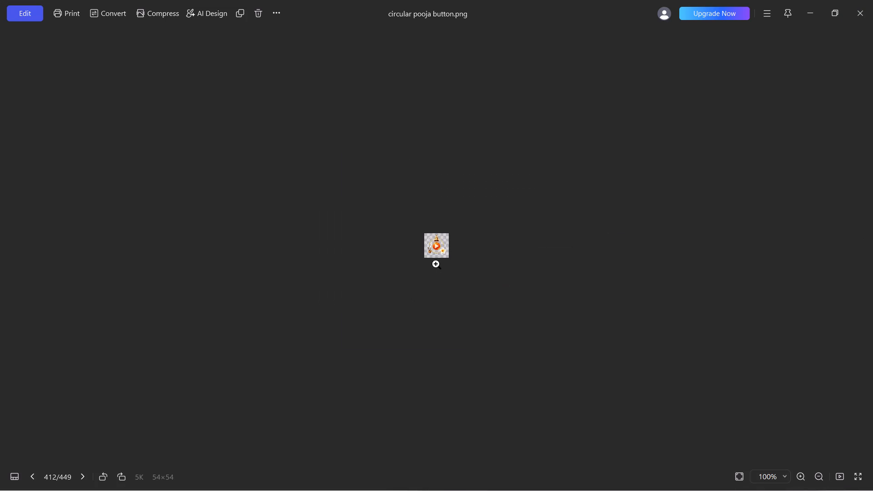
pyautogui.click(865, 18)
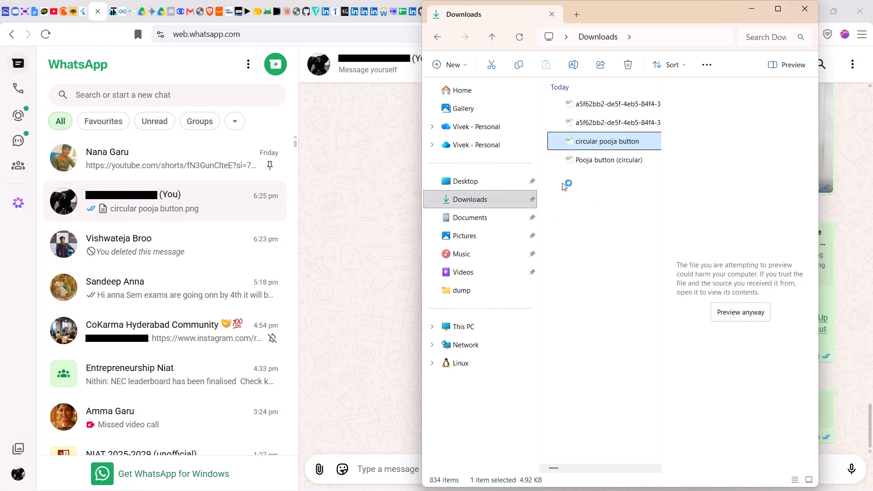
# Open the Pooja button (circular) image from Downloads and view it up close.
pyautogui.tripleClick(614, 162)
pyautogui.click(614, 162)
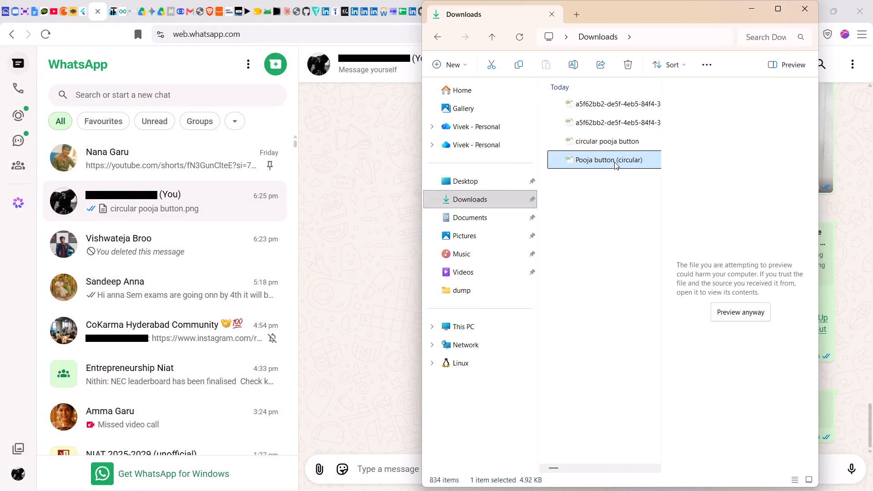
pyautogui.keyDown('ctrl'); pyautogui.scroll(10, 445, 273); pyautogui.keyUp('ctrl')
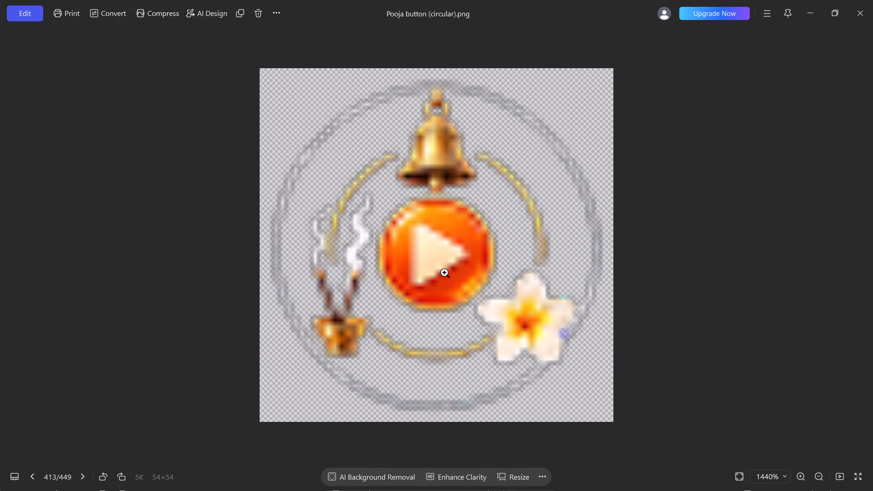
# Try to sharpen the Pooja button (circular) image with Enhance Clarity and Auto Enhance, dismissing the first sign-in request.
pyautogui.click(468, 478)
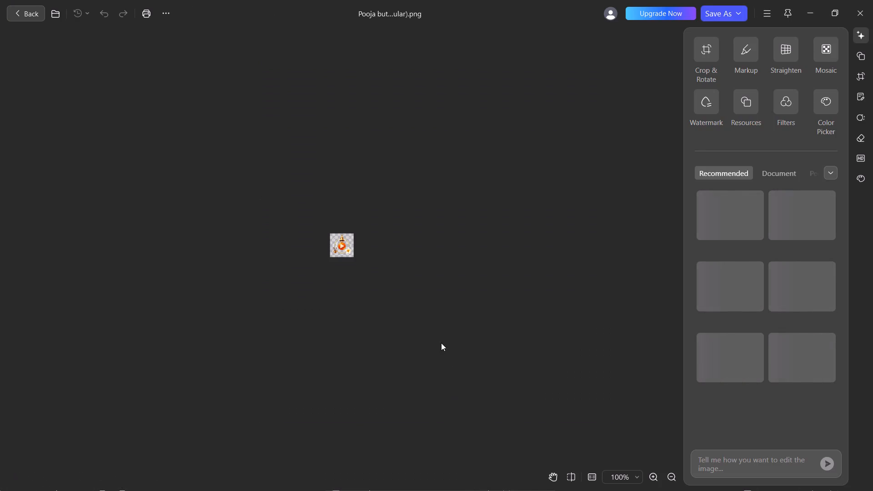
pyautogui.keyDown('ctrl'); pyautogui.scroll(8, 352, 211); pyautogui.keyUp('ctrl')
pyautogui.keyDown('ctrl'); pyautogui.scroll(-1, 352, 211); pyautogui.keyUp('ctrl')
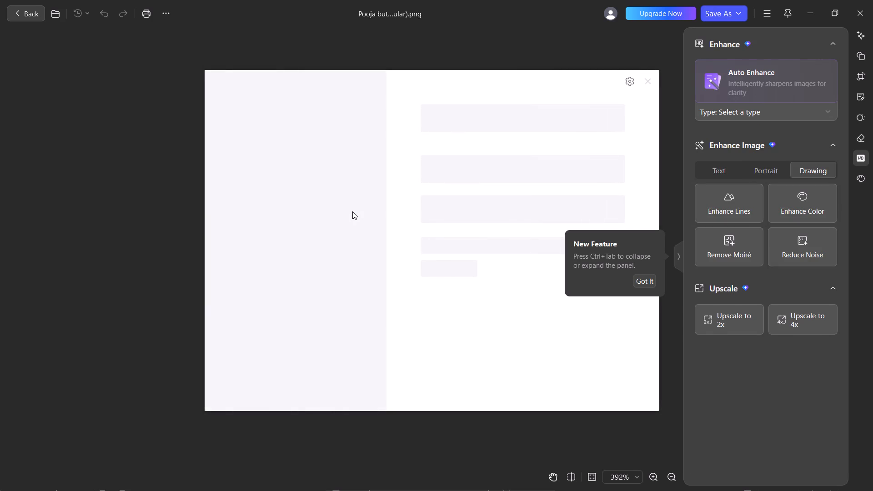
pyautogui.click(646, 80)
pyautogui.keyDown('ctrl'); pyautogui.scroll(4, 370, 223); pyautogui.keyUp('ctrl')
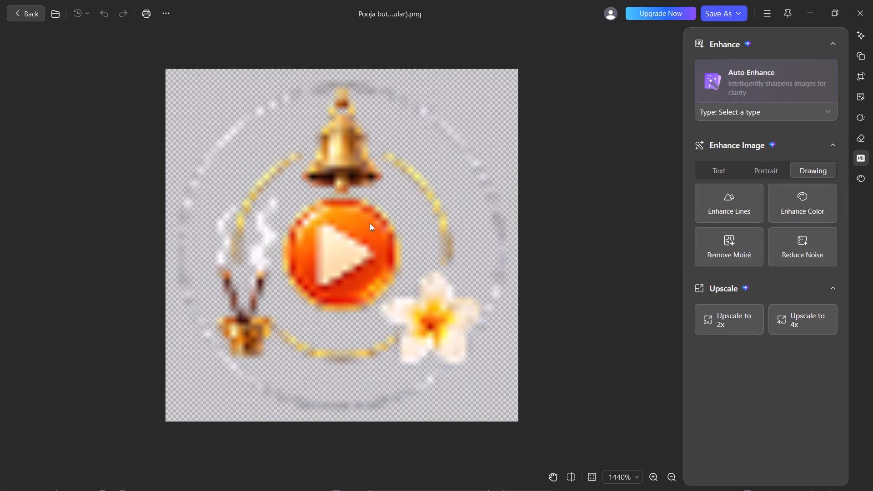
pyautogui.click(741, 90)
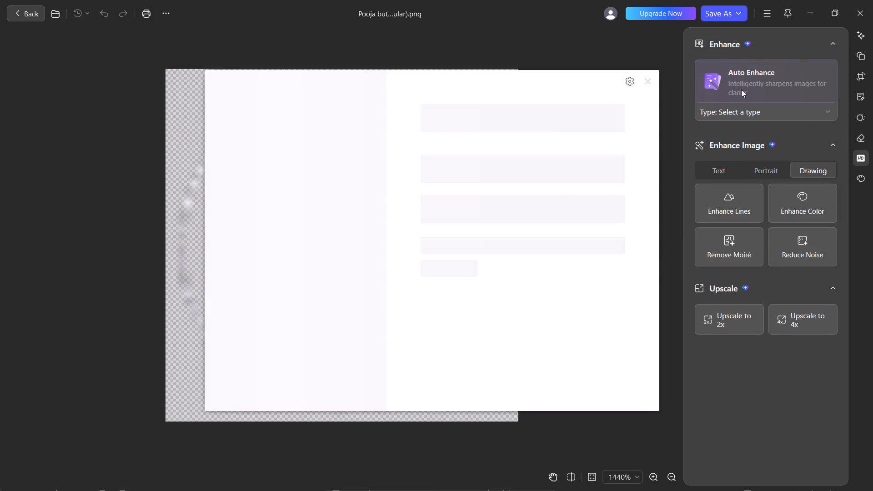
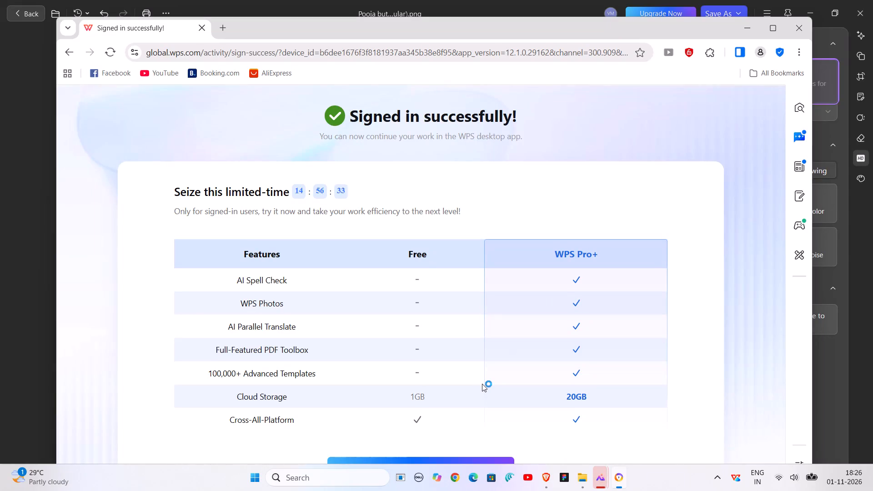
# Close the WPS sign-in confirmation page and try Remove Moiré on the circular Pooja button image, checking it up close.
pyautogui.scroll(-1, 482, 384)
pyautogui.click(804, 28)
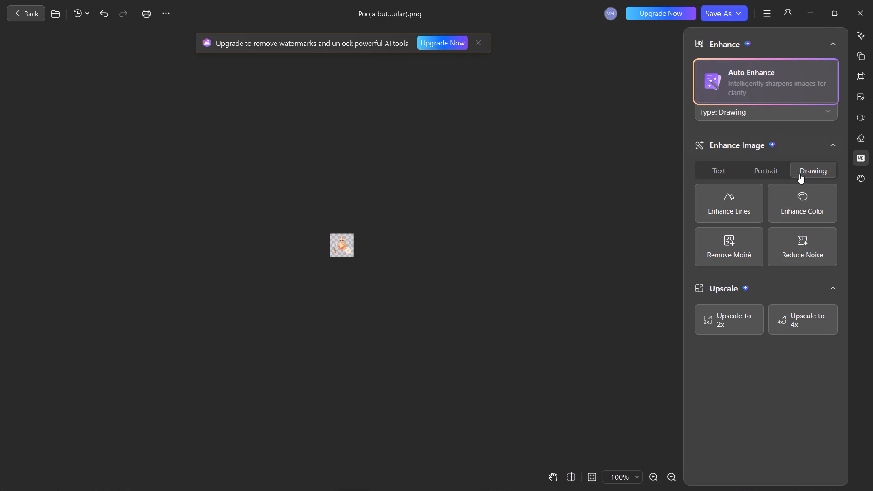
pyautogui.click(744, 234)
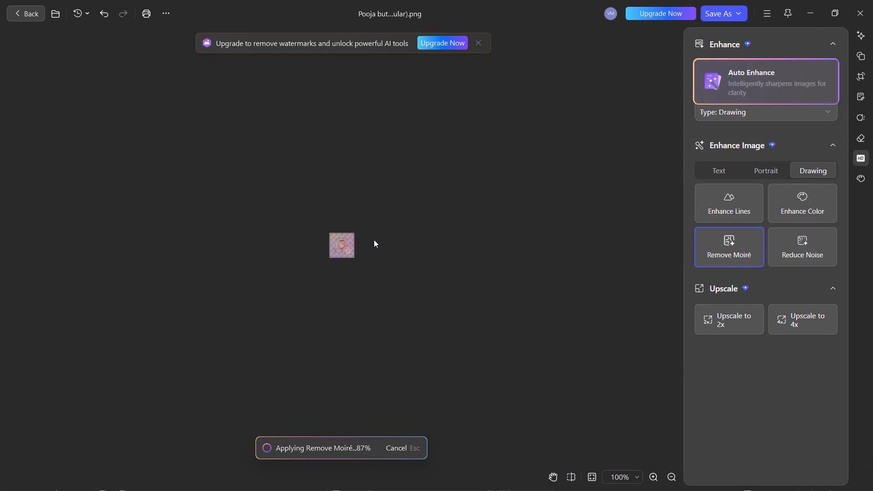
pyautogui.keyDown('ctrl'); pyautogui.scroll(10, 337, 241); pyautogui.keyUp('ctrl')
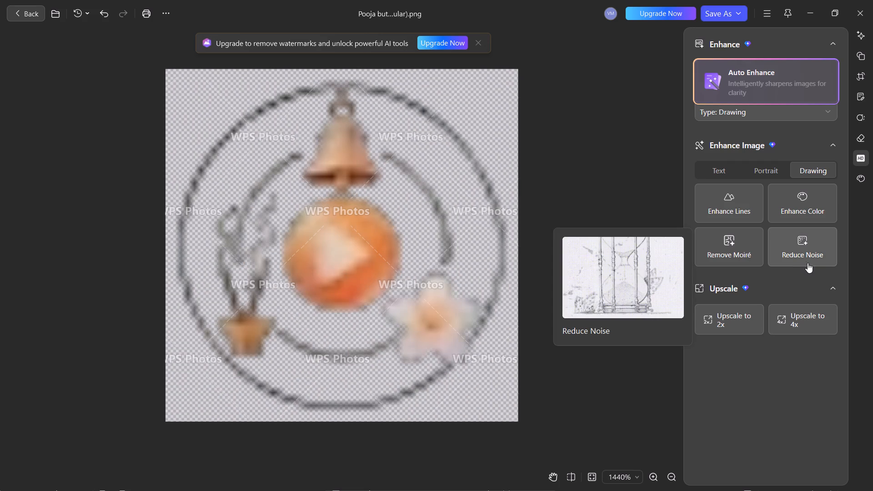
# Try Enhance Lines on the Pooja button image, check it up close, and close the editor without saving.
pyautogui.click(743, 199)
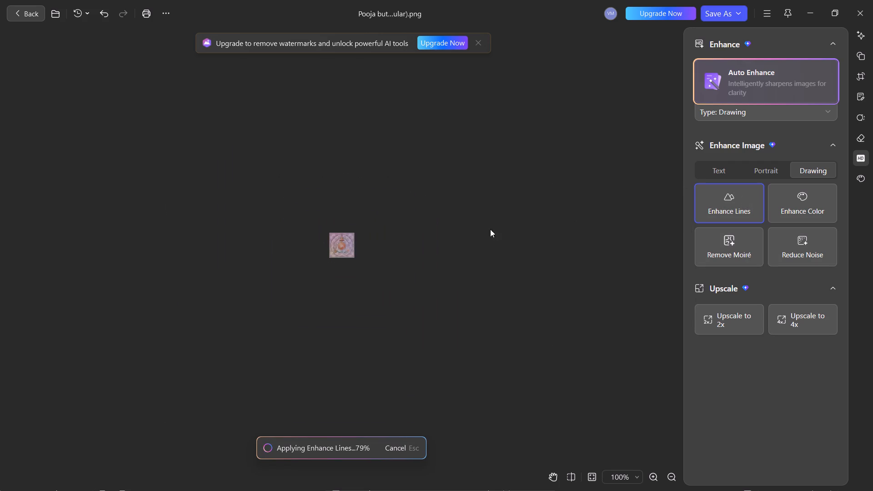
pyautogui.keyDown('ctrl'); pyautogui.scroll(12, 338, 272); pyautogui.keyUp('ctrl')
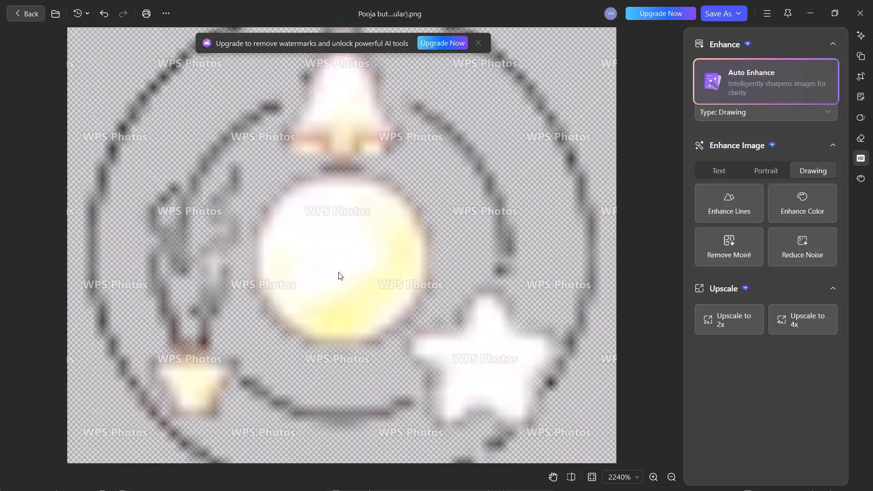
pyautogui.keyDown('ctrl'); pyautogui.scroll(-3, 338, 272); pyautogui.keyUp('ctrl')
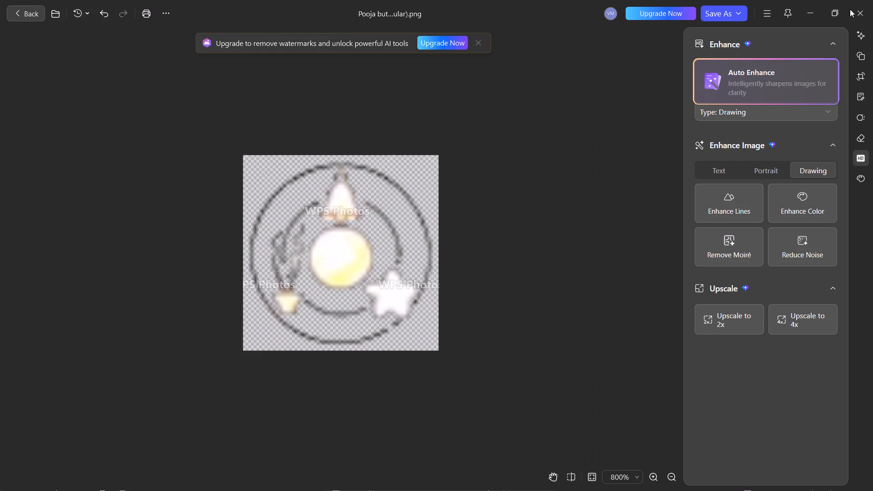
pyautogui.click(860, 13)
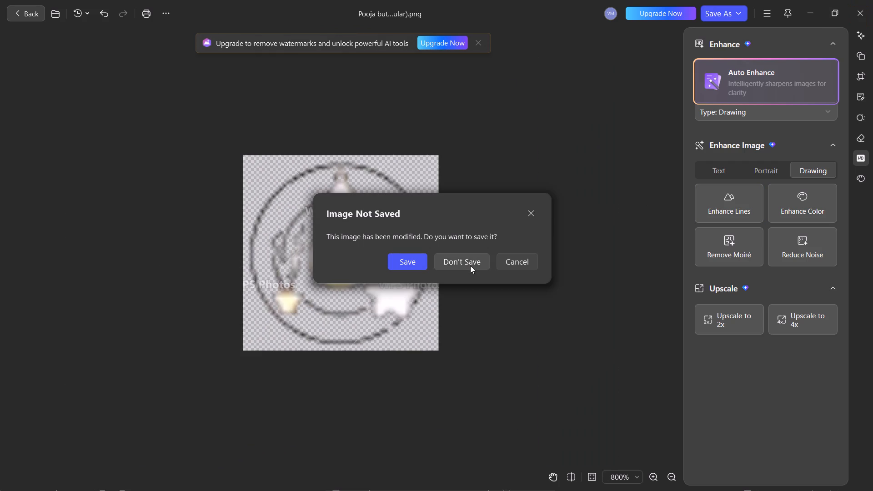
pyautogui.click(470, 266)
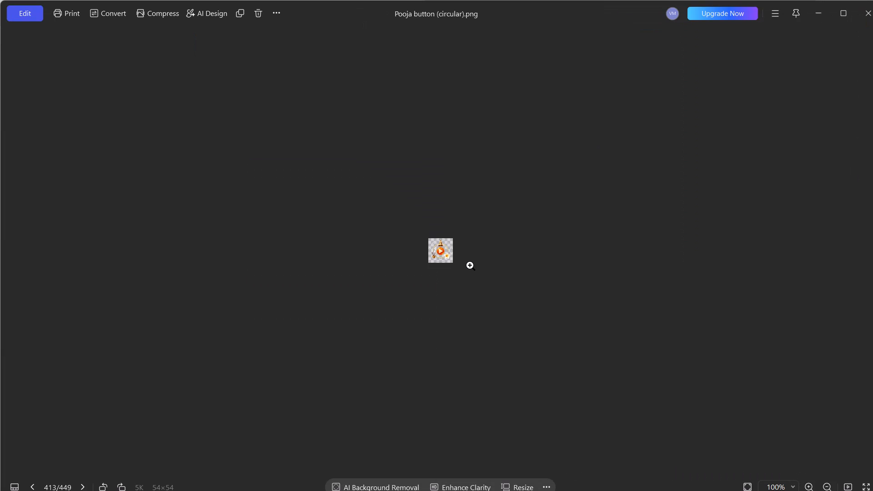
# Inspect the original Pooja button (circular) image up close again, then close the viewer.
pyautogui.keyDown('ctrl'); pyautogui.scroll(10, 470, 266); pyautogui.keyUp('ctrl')
pyautogui.keyDown('ctrl'); pyautogui.scroll(-7, 470, 266); pyautogui.keyUp('ctrl')
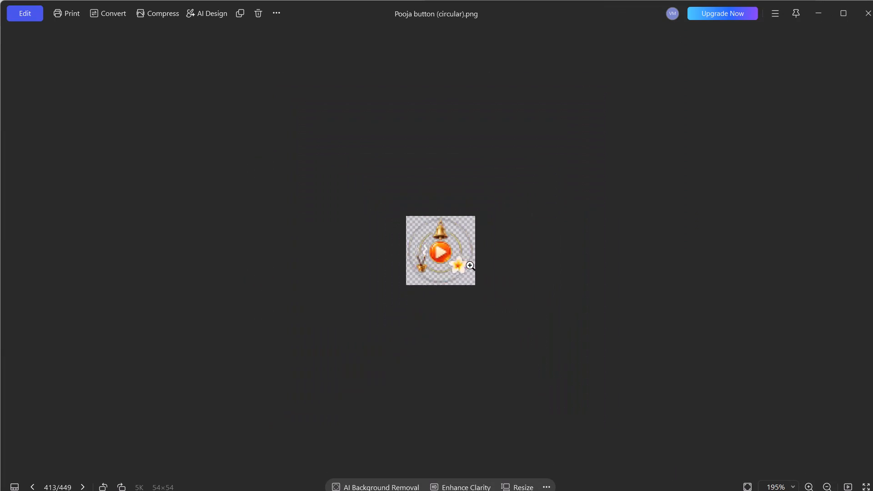
pyautogui.keyDown('ctrl'); pyautogui.scroll(-2, 470, 266); pyautogui.keyUp('ctrl')
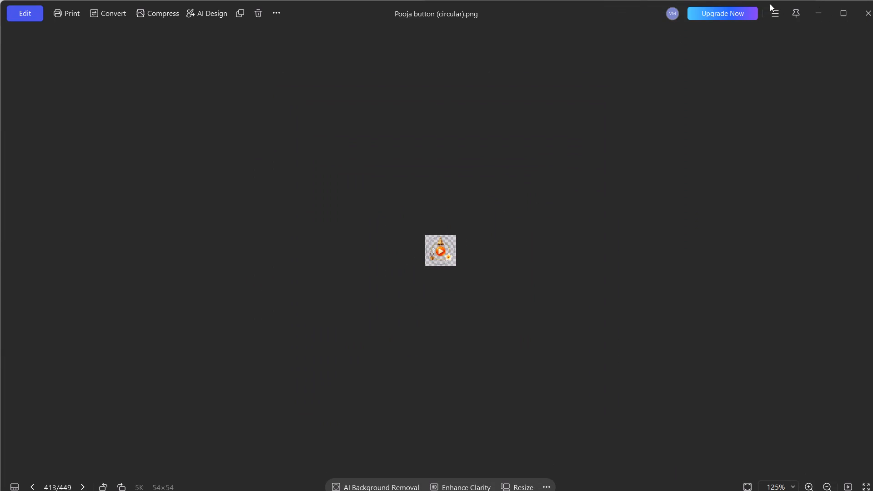
pyautogui.click(872, 9)
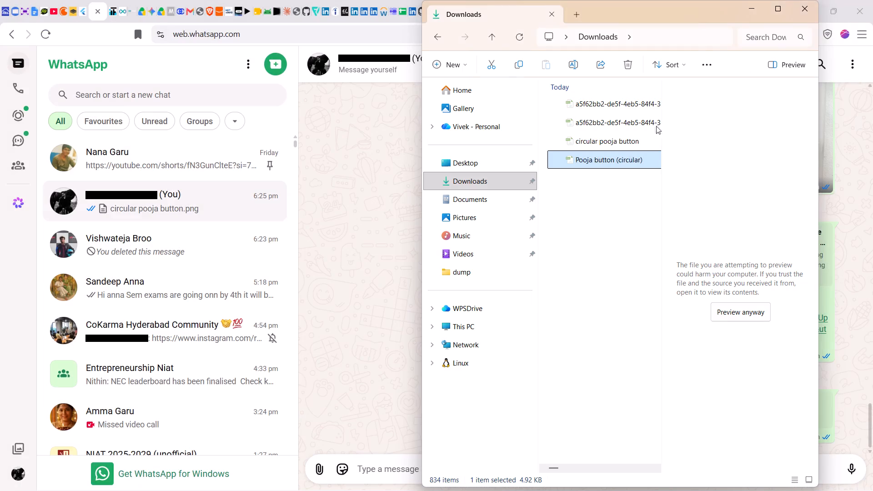
# Compare the thumbnails of the circular pooja button and Pooja button (circular) files in Downloads.
pyautogui.moveTo(618, 157); pyautogui.dragTo(452, 238)
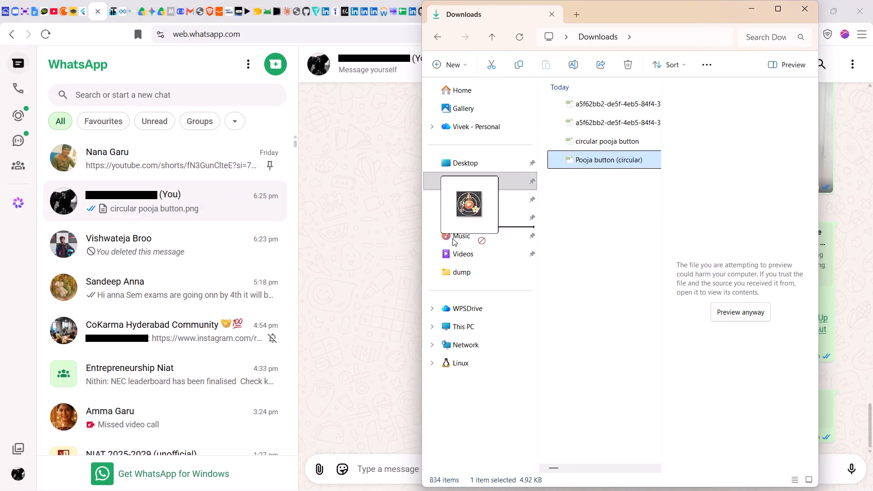
pyautogui.moveTo(452, 238); pyautogui.dragTo(638, 173)
pyautogui.click(631, 146)
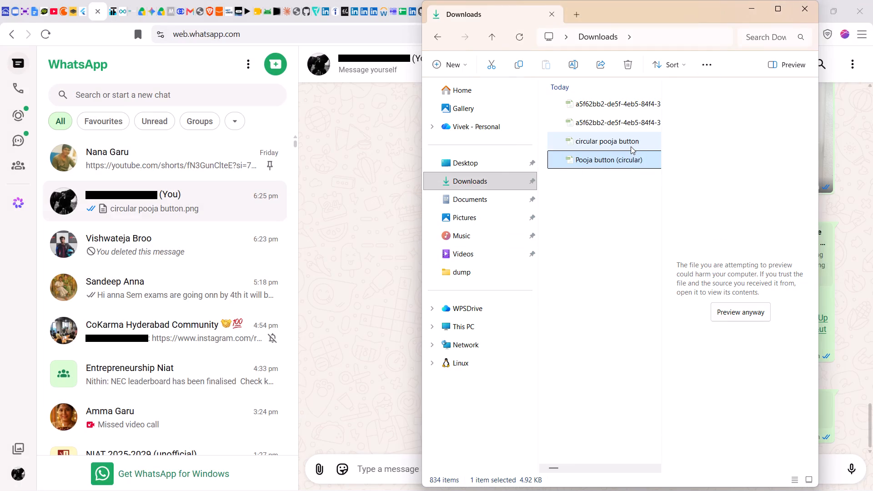
pyautogui.moveTo(627, 142); pyautogui.dragTo(557, 179)
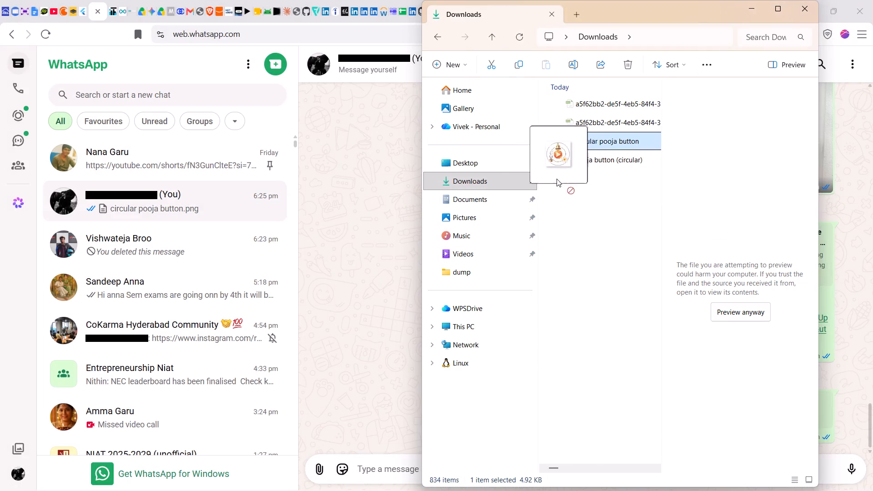
pyautogui.moveTo(557, 179); pyautogui.dragTo(573, 173)
pyautogui.click(595, 157)
pyautogui.moveTo(595, 157); pyautogui.dragTo(553, 175)
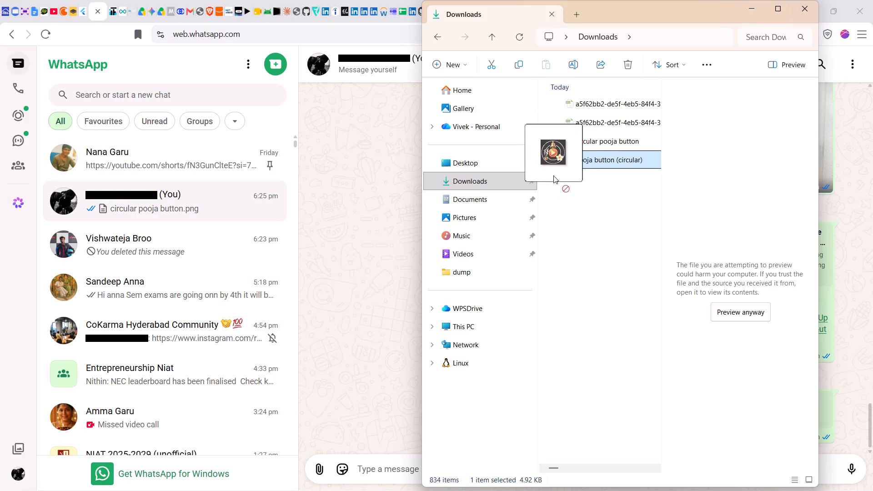
pyautogui.moveTo(553, 175); pyautogui.dragTo(552, 177)
pyautogui.click(593, 146)
pyautogui.moveTo(593, 146); pyautogui.dragTo(590, 207)
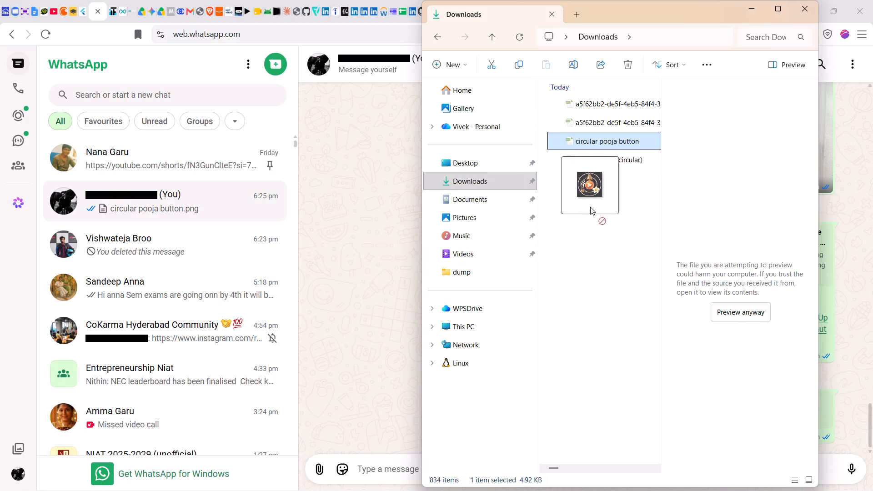
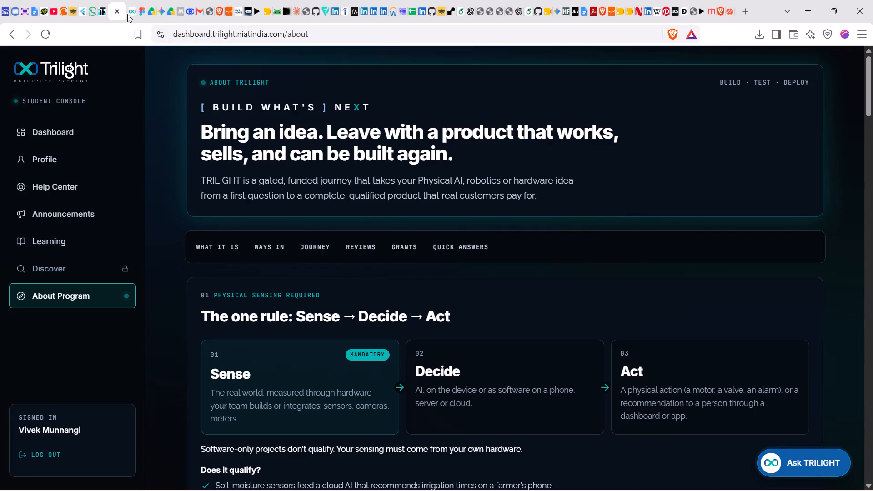
# Switch to the Brave browser and search the web for "gpt" in the Trilight home page's tab.
pyautogui.moveTo(129, 14); pyautogui.dragTo(115, 12)
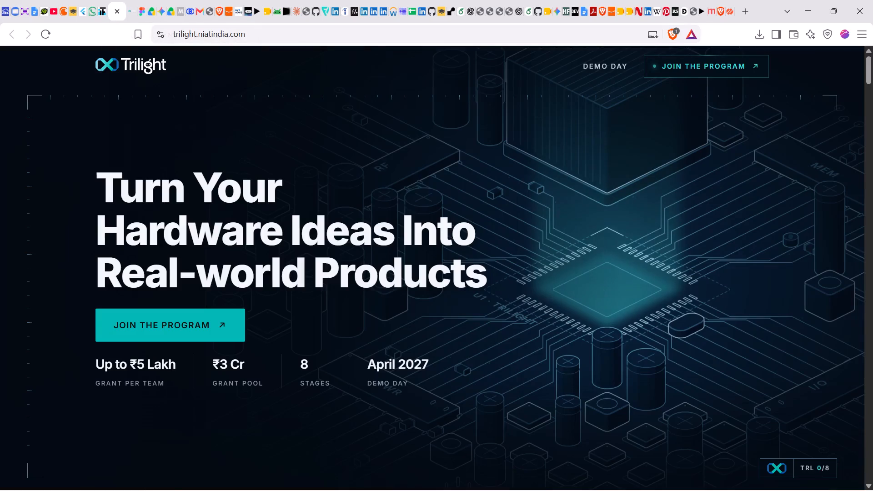
pyautogui.click(234, 39)
pyautogui.write('gpt')
pyautogui.press('Return')
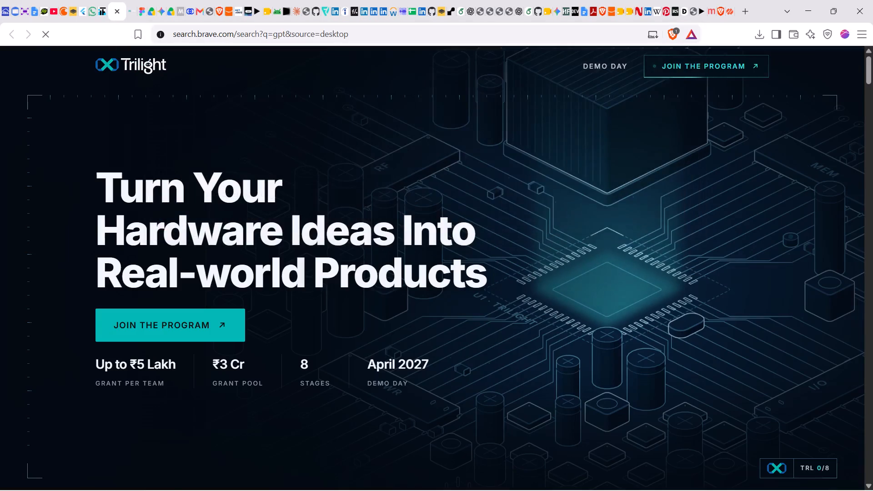
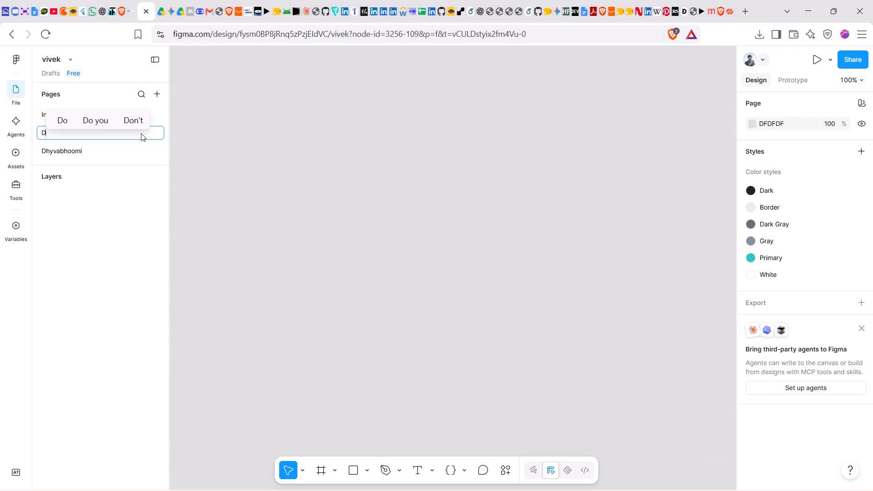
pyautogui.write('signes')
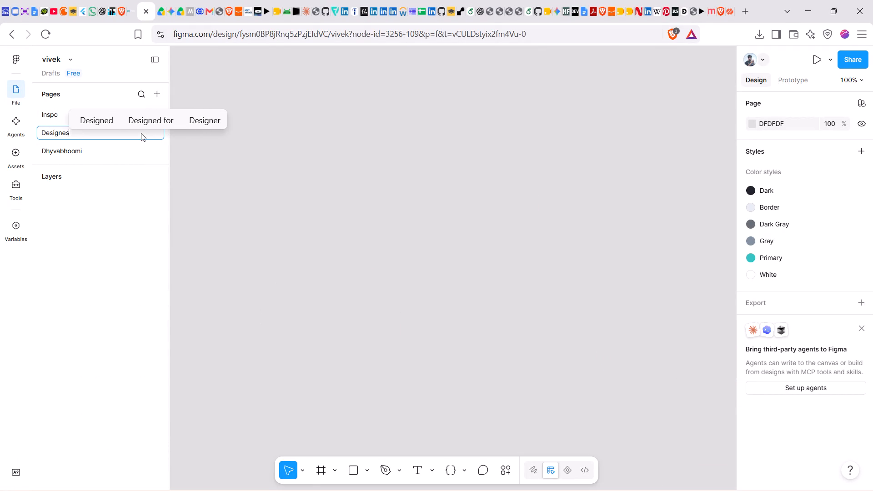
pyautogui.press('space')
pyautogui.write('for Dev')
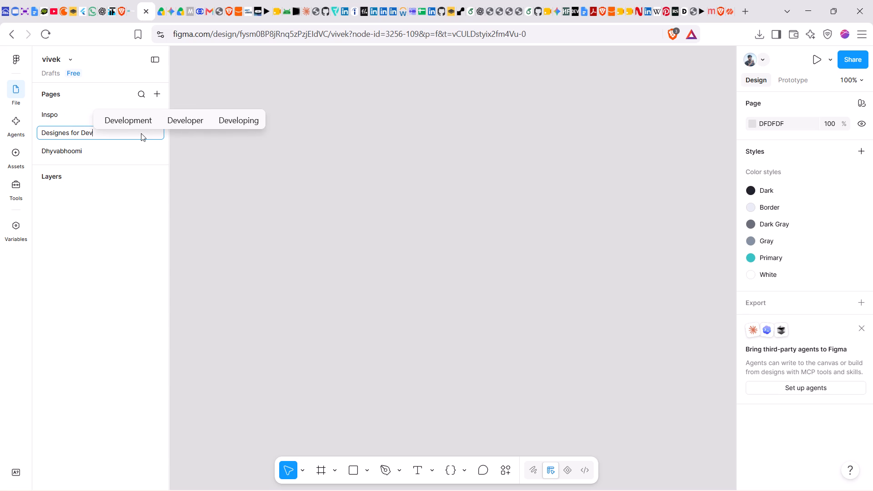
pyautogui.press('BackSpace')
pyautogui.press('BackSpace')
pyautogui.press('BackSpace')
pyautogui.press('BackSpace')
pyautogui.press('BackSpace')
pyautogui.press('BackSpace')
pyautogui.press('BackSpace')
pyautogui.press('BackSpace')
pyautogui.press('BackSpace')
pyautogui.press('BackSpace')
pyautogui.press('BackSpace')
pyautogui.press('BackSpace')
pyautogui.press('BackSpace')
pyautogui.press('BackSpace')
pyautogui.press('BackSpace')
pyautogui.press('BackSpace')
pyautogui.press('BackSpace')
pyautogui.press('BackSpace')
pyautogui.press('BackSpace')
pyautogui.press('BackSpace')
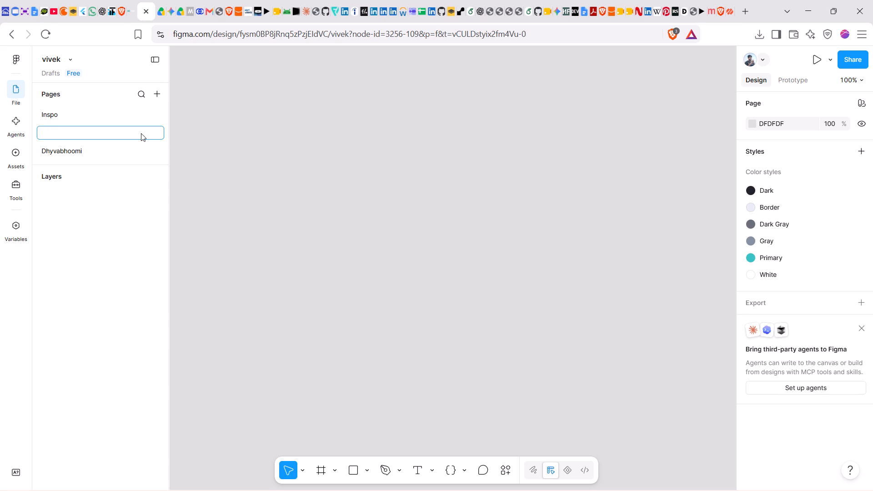
# Name the page between Inspo and Dhyavbhoomi as "Dev Components".
pyautogui.write('Dv')
pyautogui.press('BackSpace')
pyautogui.write('ev')
pyautogui.press('space')
pyautogui.write('Comp')
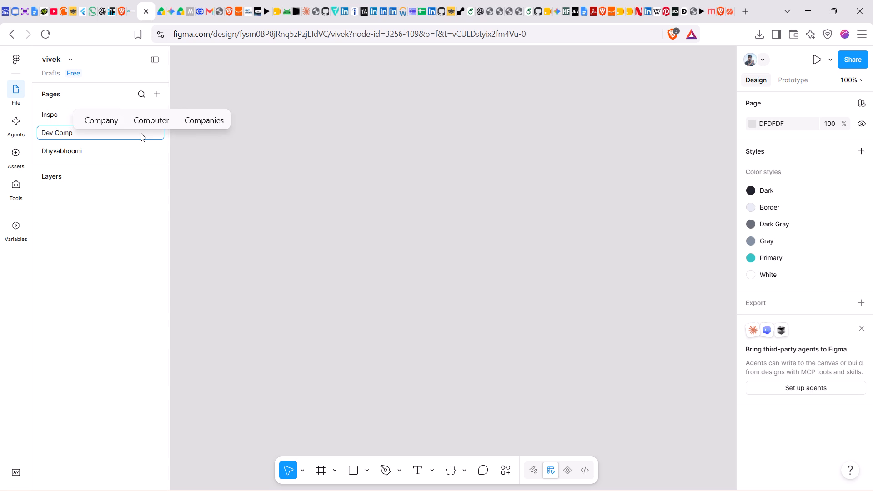
pyautogui.write('onents')
pyautogui.press('Return')
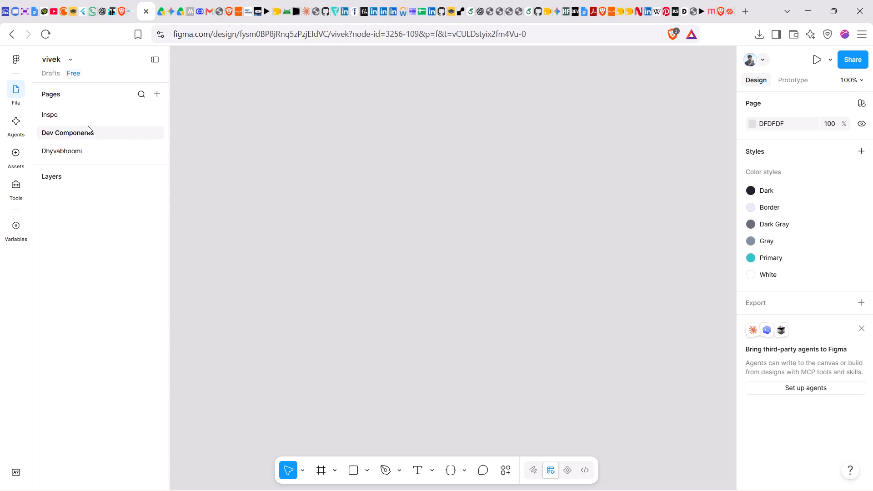
# On the Inspo page, move the small circular pooja button image between the Html → Body frame and the round diya, at about X 35220, Y -20304.
pyautogui.click(90, 120)
pyautogui.click(90, 120)
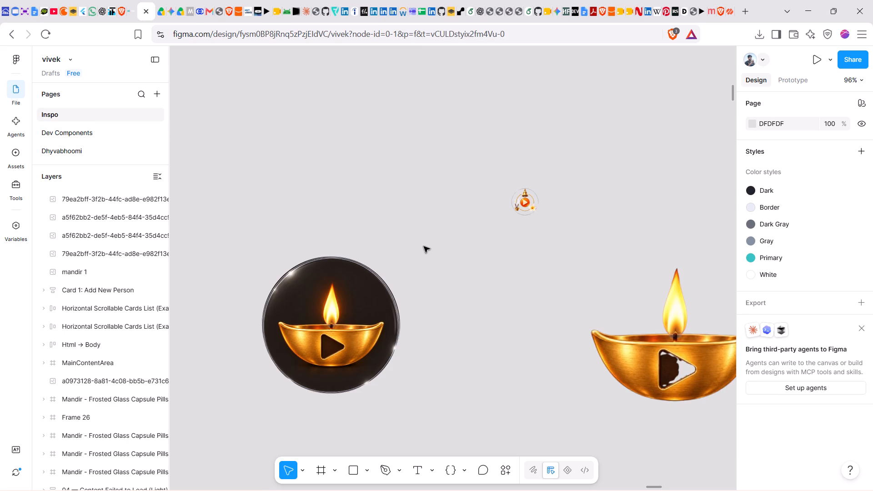
pyautogui.moveTo(524, 208); pyautogui.dragTo(457, 317)
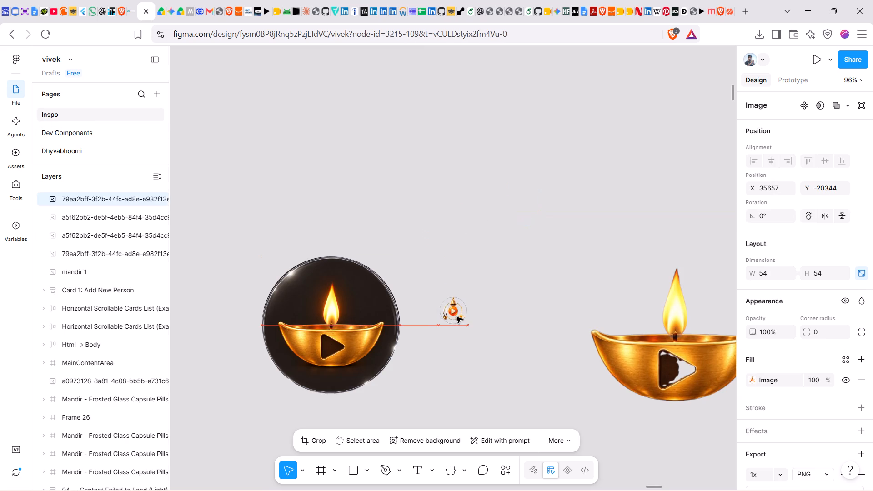
pyautogui.moveTo(457, 317); pyautogui.dragTo(457, 317)
pyautogui.moveTo(457, 317); pyautogui.dragTo(429, 314)
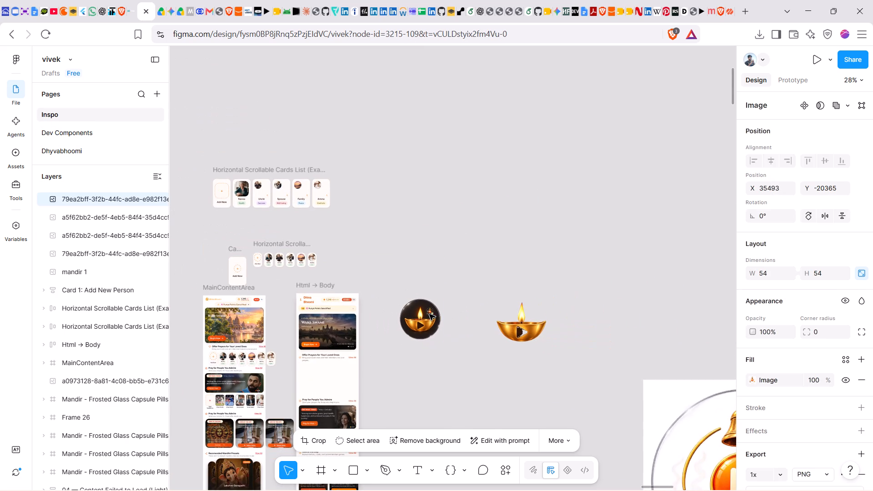
pyautogui.moveTo(429, 314); pyautogui.dragTo(386, 323)
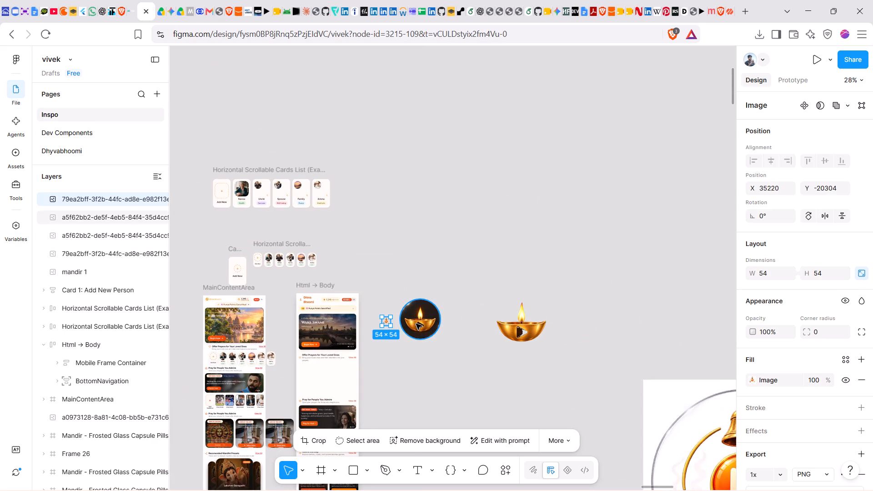
# Copy the circular pooja button image and paste it onto the Dev Components page.
pyautogui.hotkey('ctrl', 'c')
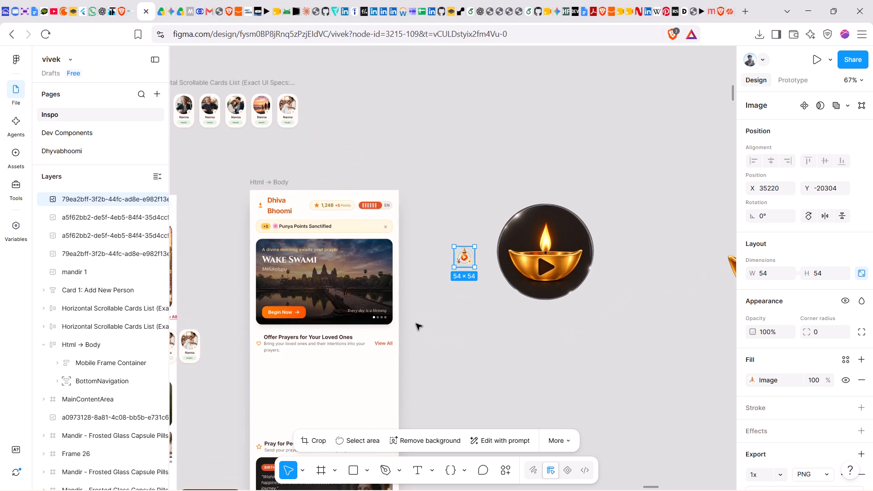
pyautogui.click(150, 133)
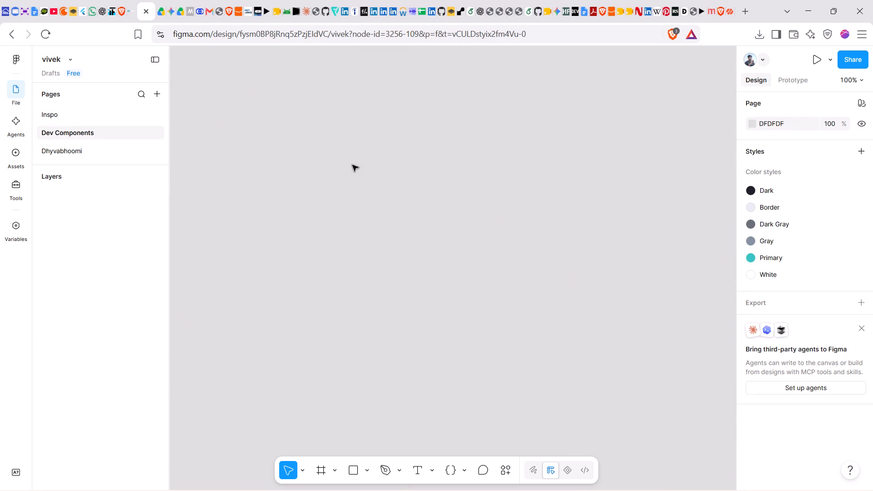
pyautogui.click(435, 192)
pyautogui.hotkey('ctrl', 'v')
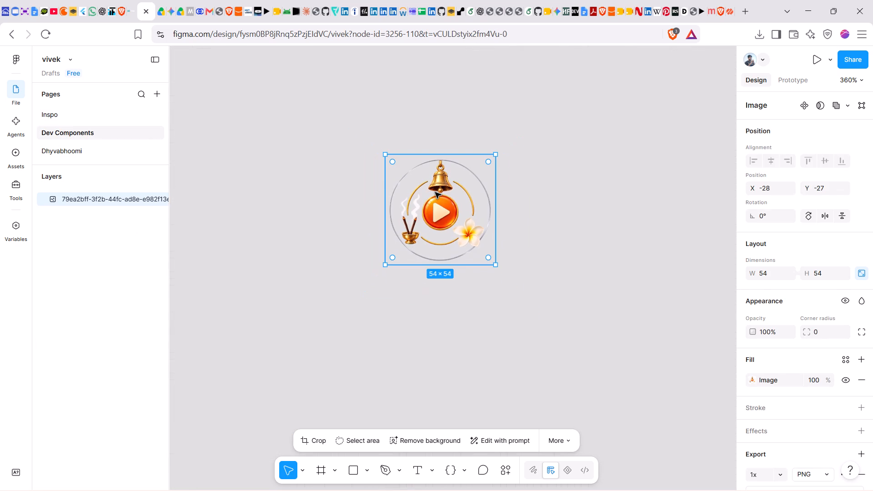
pyautogui.click(351, 207)
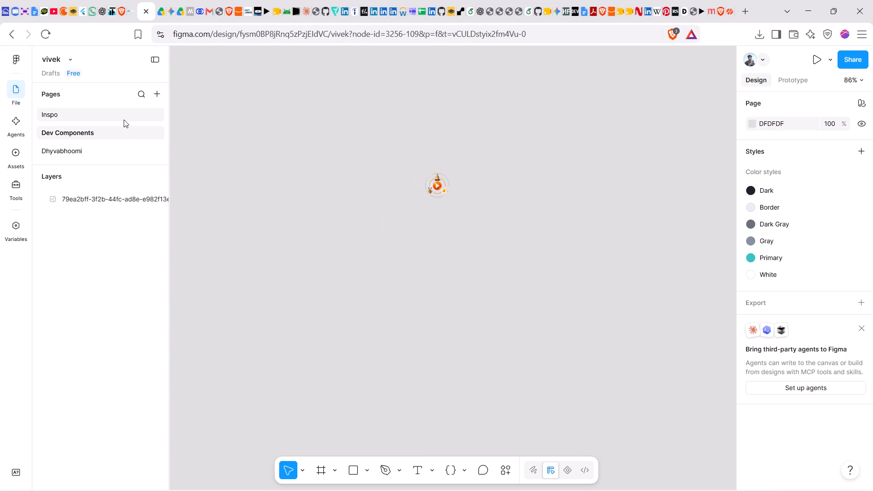
# On the Inspo page, resize the round dark diya button image to a width of 54, keeping its proportions locked.
pyautogui.click(123, 120)
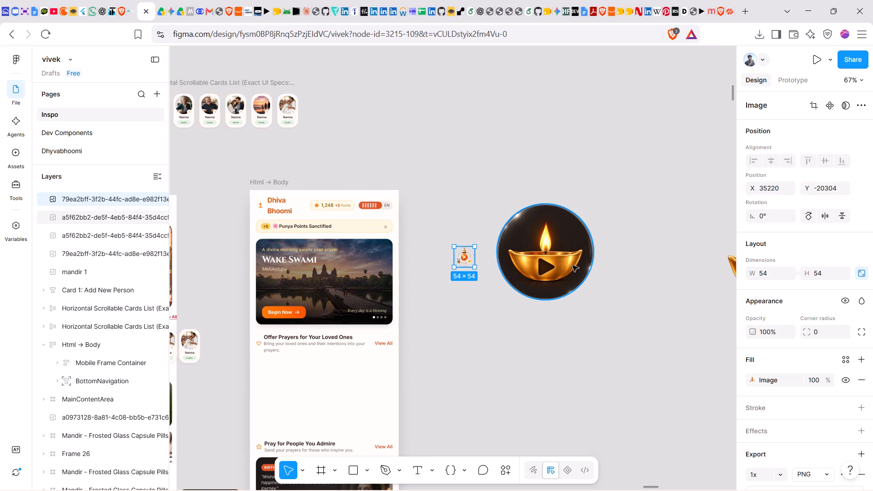
pyautogui.click(572, 266)
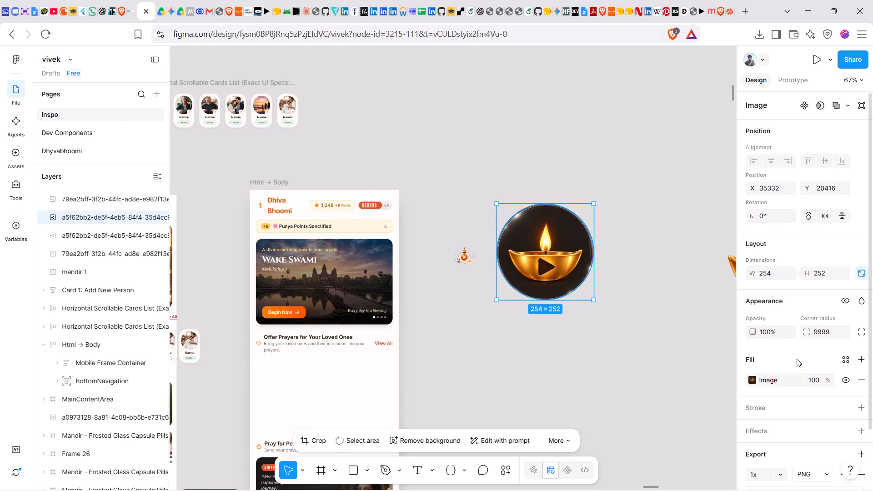
pyautogui.click(778, 275)
pyautogui.write('54')
pyautogui.press('Return')
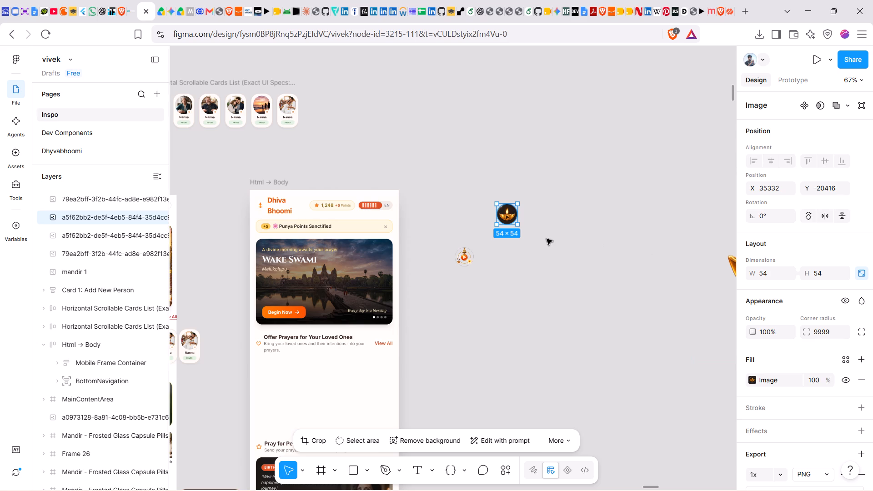
pyautogui.click(547, 239)
# Move the resized diya button beside the circular pooja button, at about X 35290, Y -20304.
pyautogui.moveTo(510, 216); pyautogui.dragTo(497, 258)
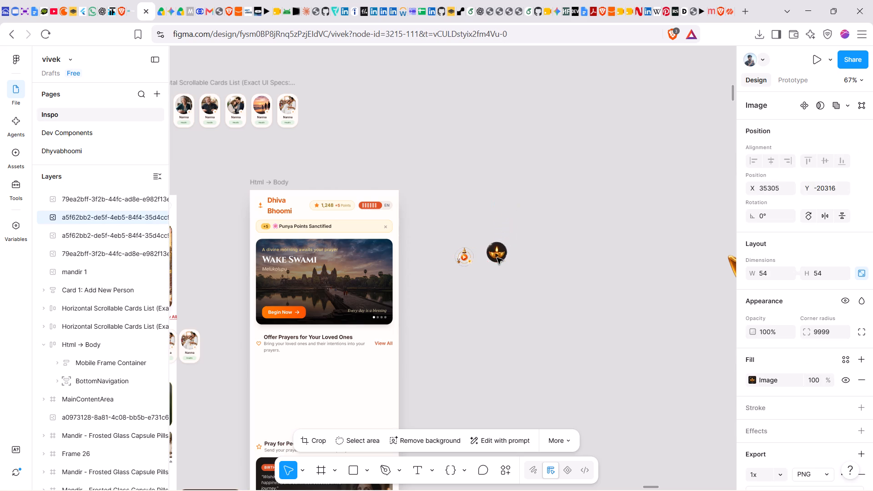
pyautogui.moveTo(497, 258); pyautogui.dragTo(494, 261)
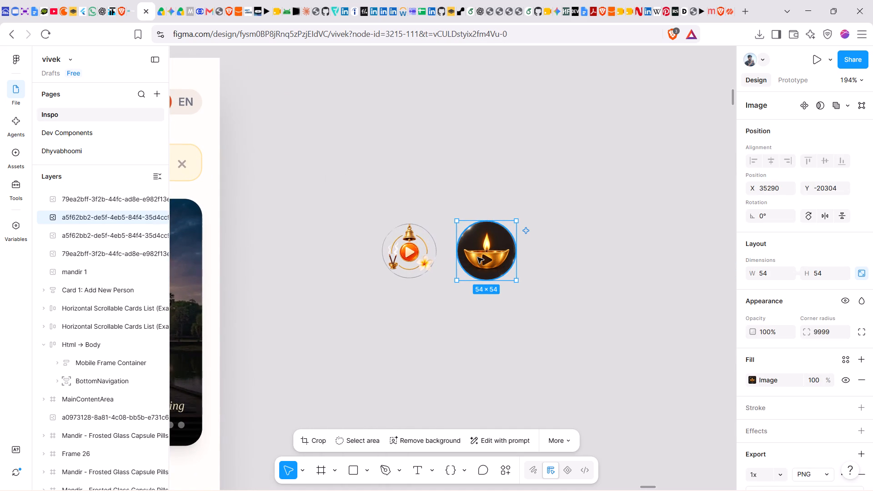
# Copy the resized round diya button image from the Inspo page.
pyautogui.hotkey('ctrl', 'c')
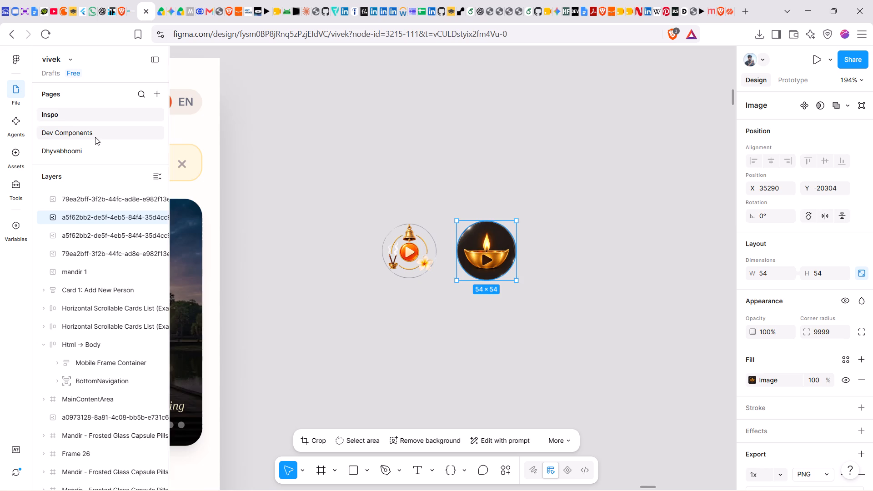
# Paste the copied round diya button onto the Dev Components page and place it beside the circular pooja button, roughly level with it.
pyautogui.click(95, 137)
pyautogui.click(492, 184)
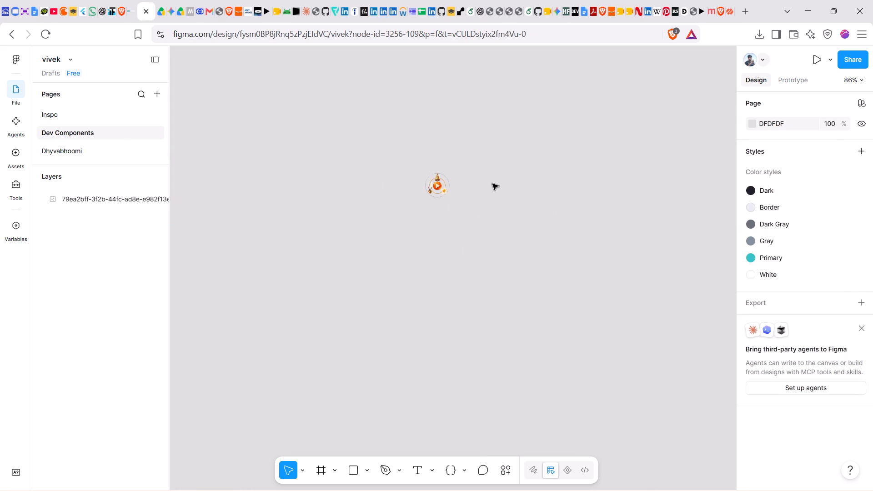
pyautogui.hotkey('ctrl', 'v')
pyautogui.moveTo(454, 271); pyautogui.dragTo(479, 204)
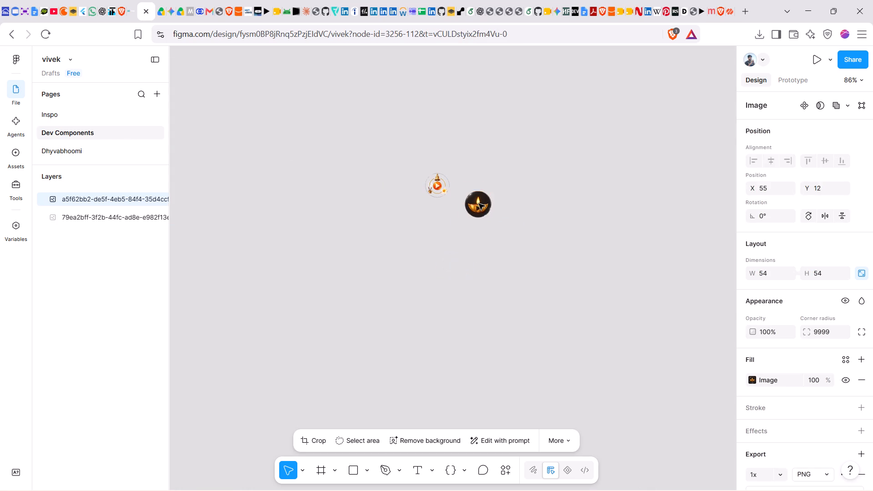
pyautogui.moveTo(479, 204); pyautogui.dragTo(476, 189)
pyautogui.click(409, 215)
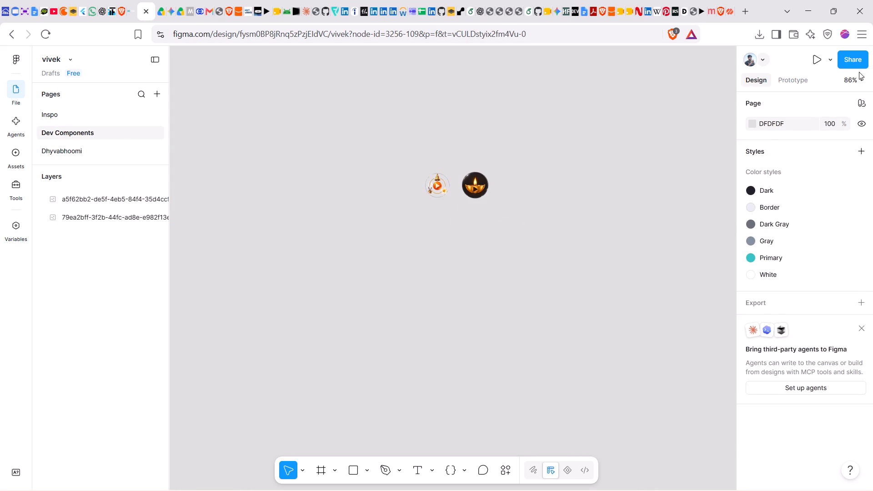
# Check the file's sharing access settings without changing them, and copy the file's share link.
pyautogui.click(862, 57)
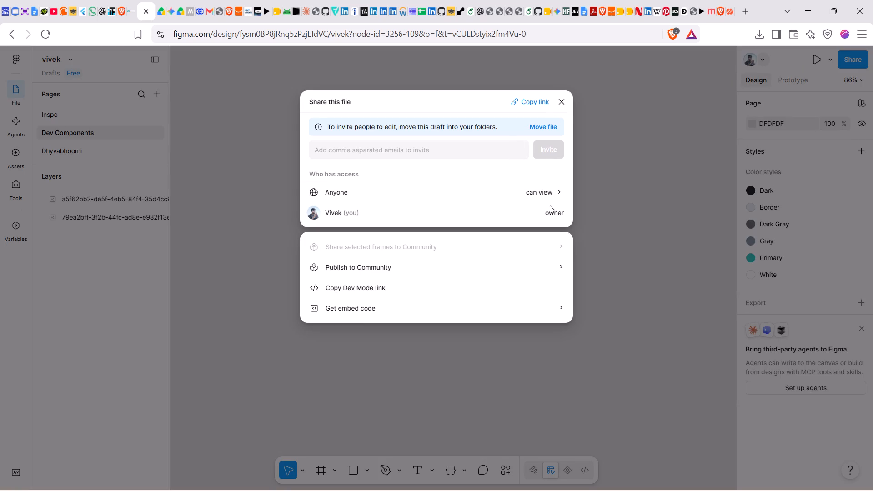
pyautogui.click(551, 191)
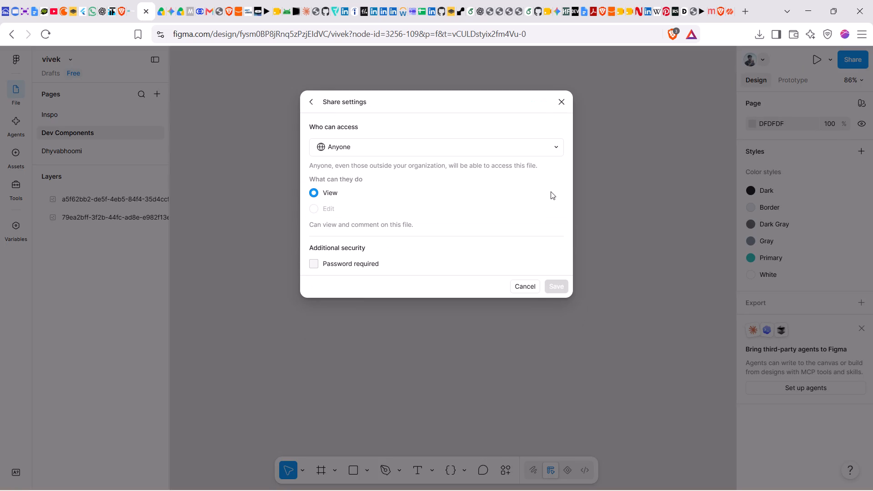
pyautogui.click(527, 285)
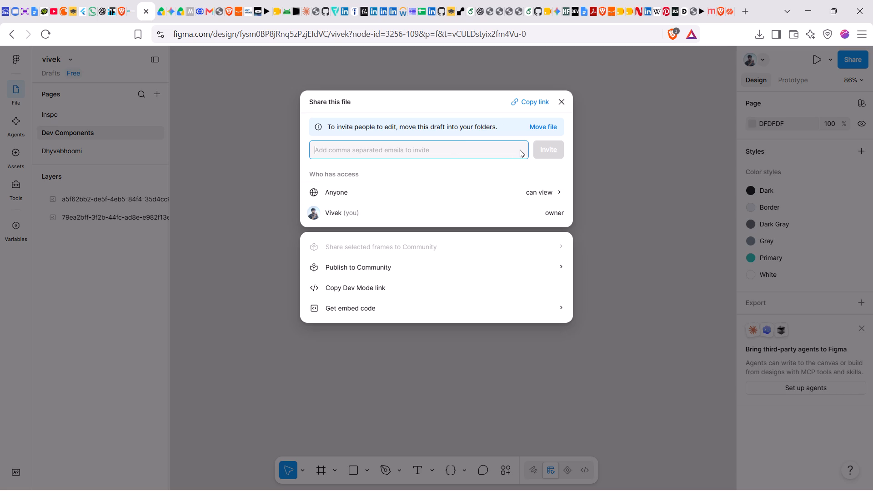
pyautogui.click(540, 102)
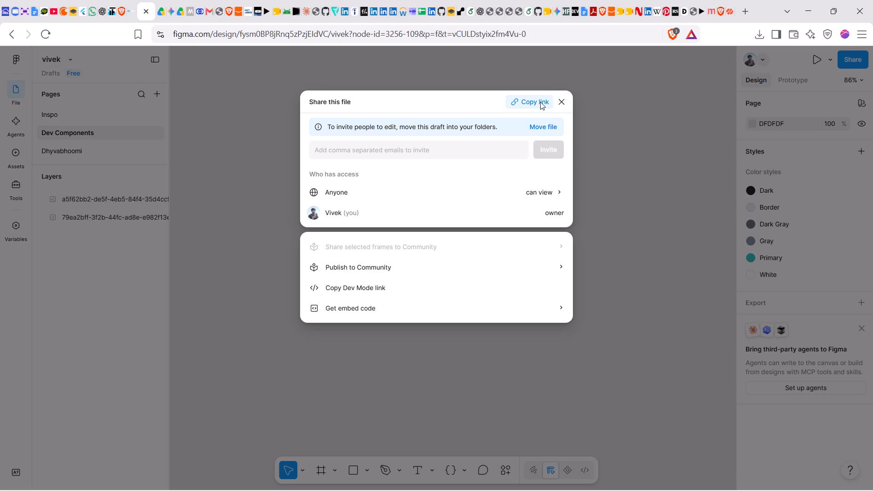